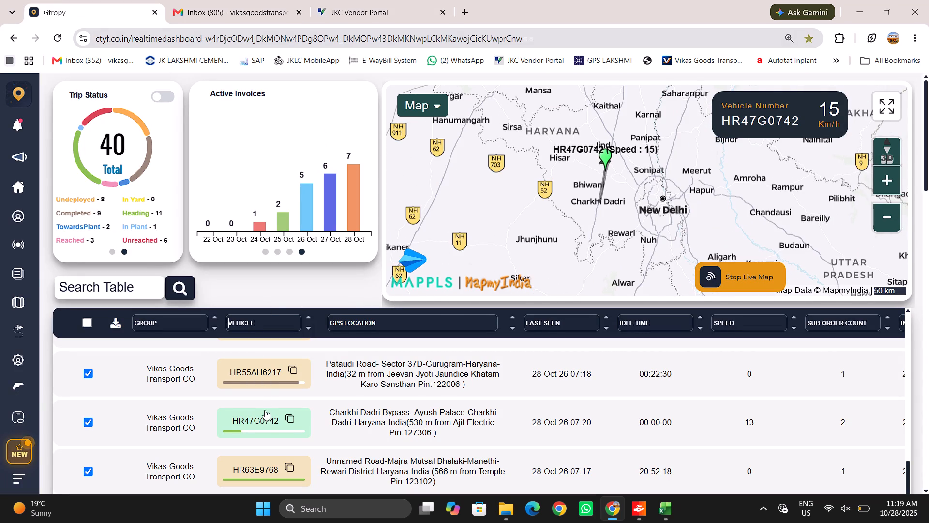
click(265, 415)
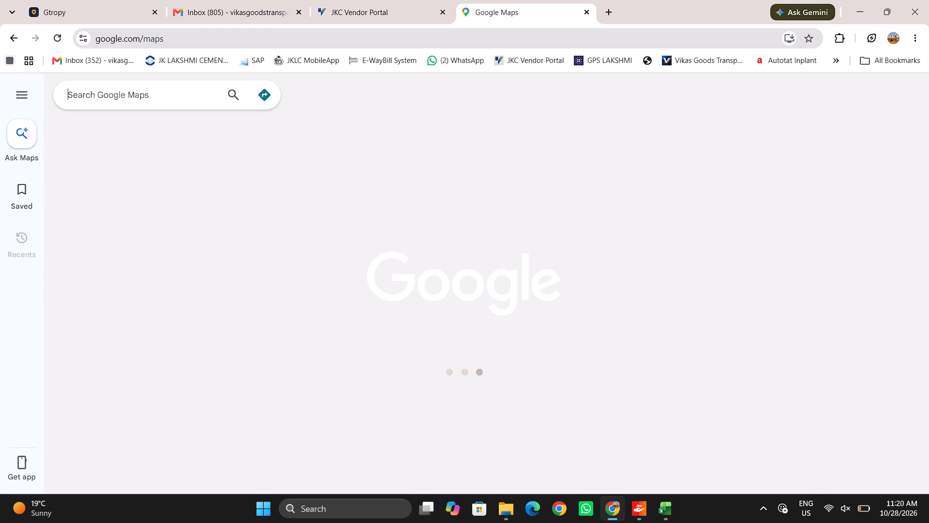
Search Google Maps for the place "gatouli".
text(gataouli)
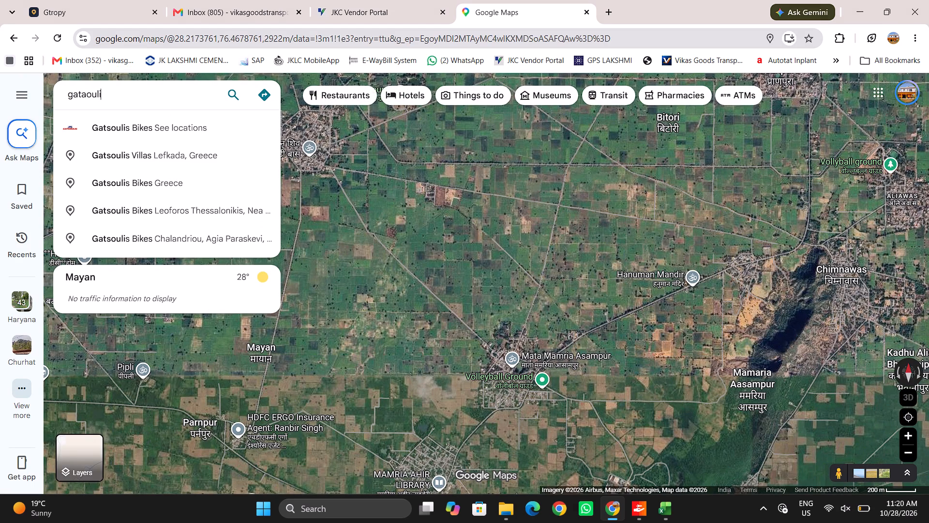
key(BackSpace)
key(BackSpace)
key(BackSpace)
key(BackSpace)
key(BackSpace)
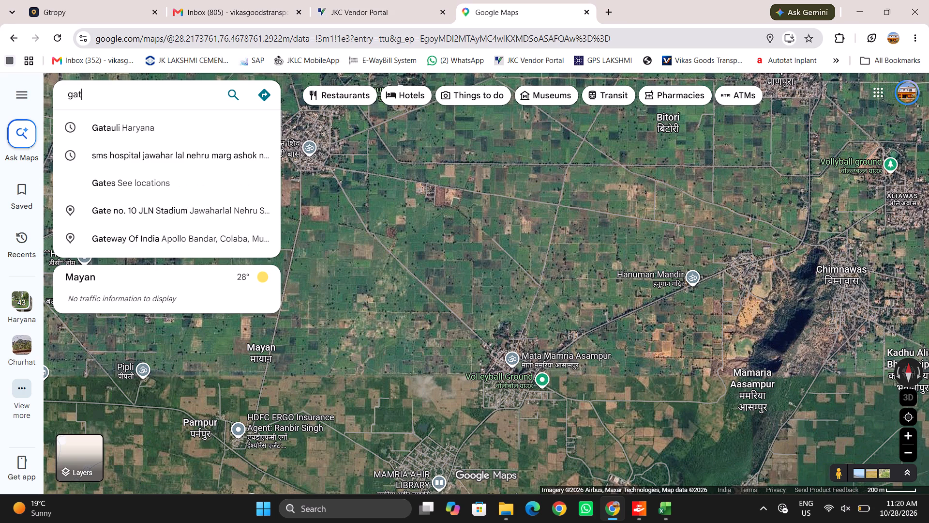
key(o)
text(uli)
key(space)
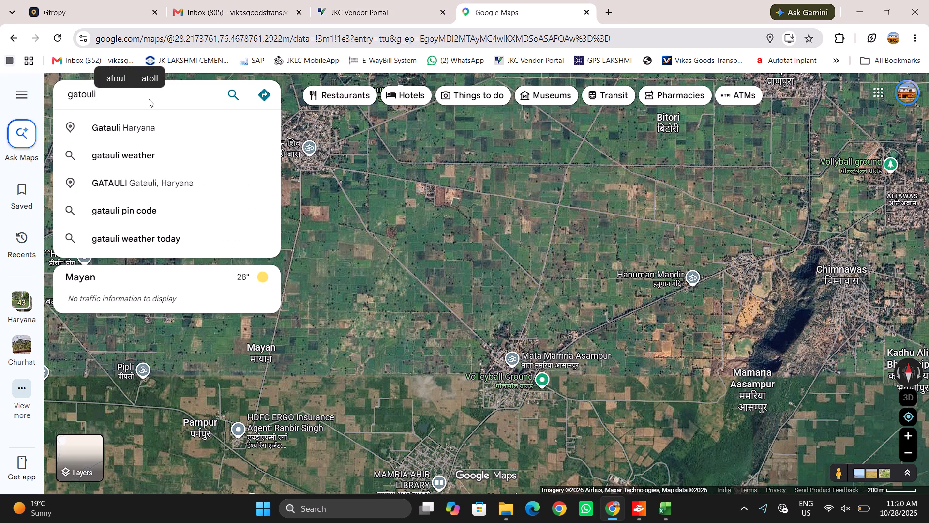
View the suggested place Gatauli, Haryana on the map and close the Google Maps tab to return to the fleet dashboard.
click(147, 132)
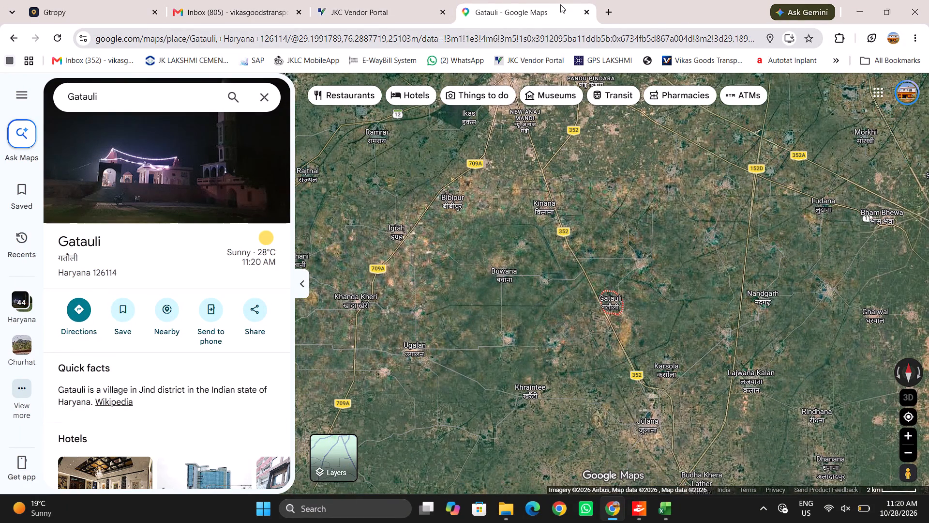
click(586, 10)
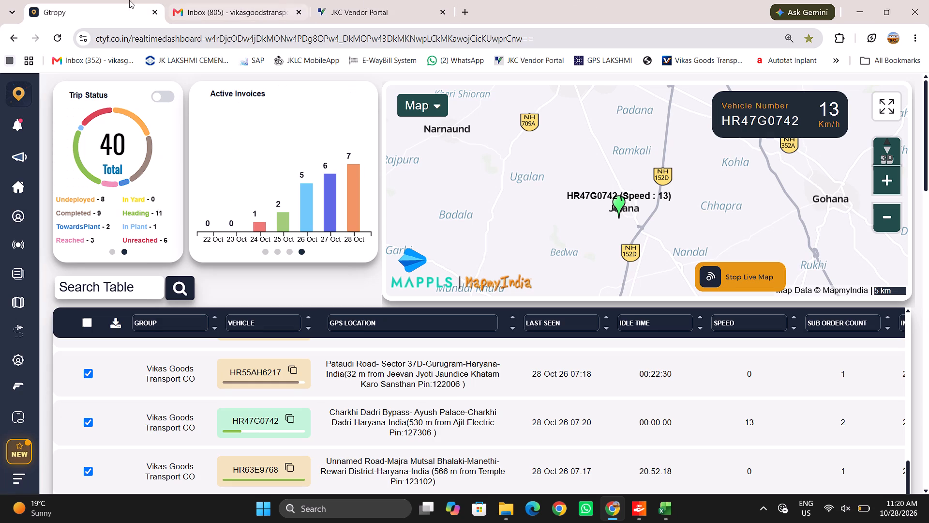
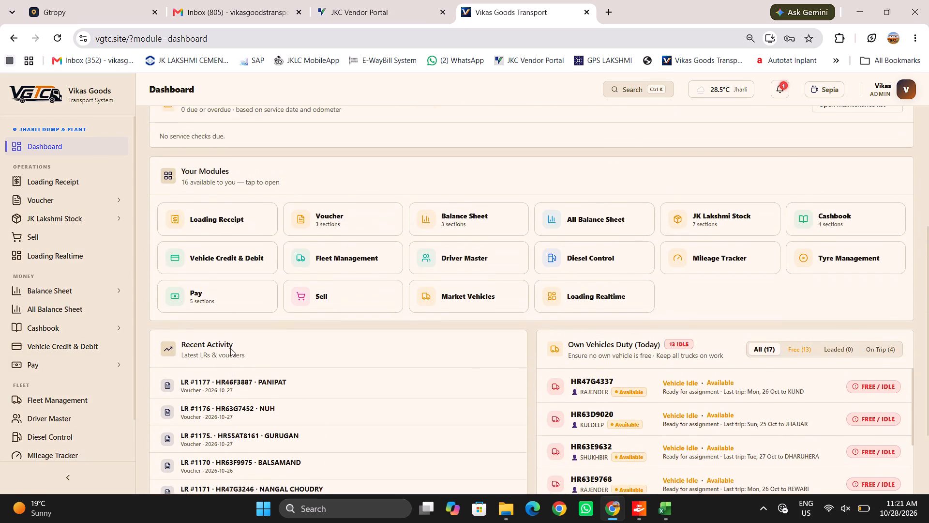
Open the Profit & Loss report in the Vikas Goods Transport system settings and admin area.
scroll(230, 348, up, 1)
scroll(297, 200, up, 2)
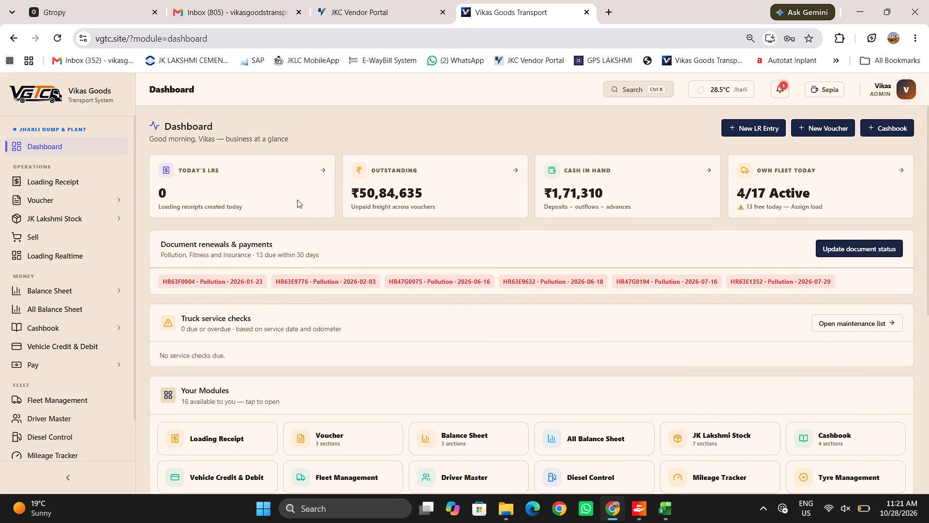
scroll(297, 200, up, 1)
click(907, 88)
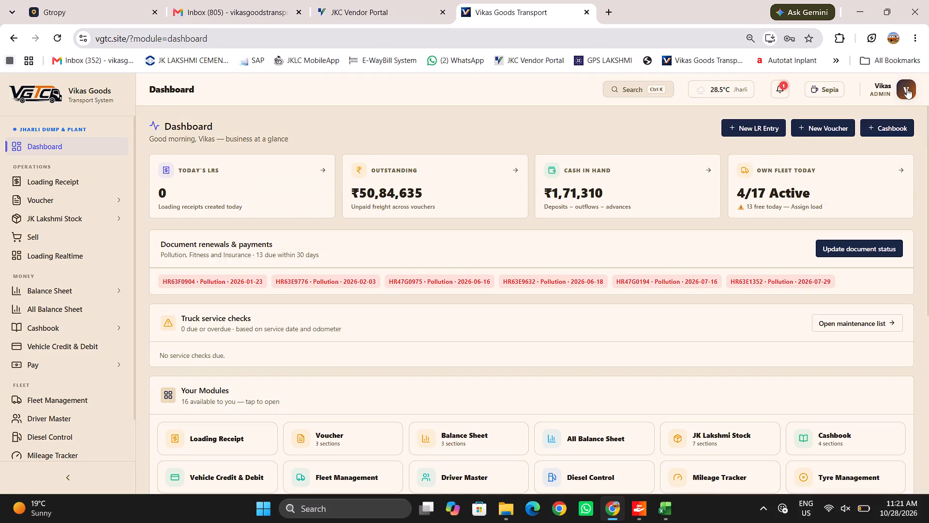
click(862, 165)
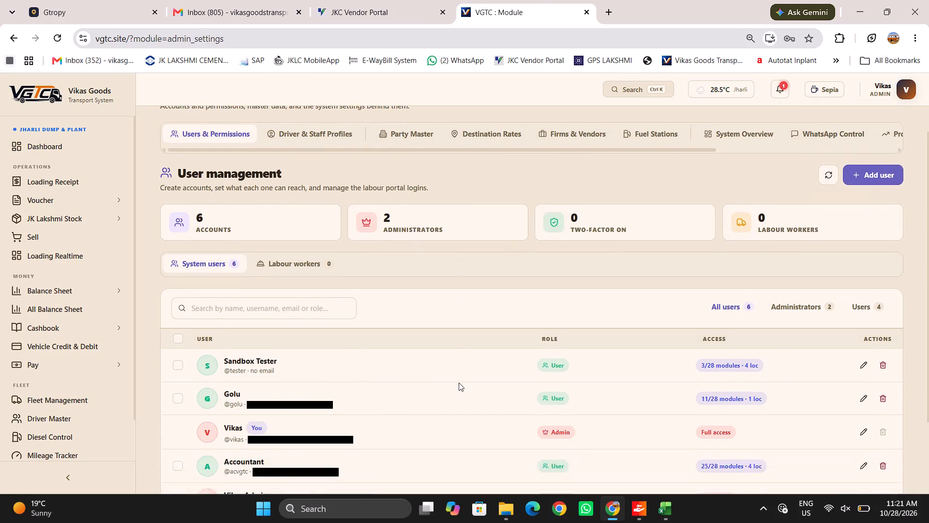
scroll(672, 158, left, 3)
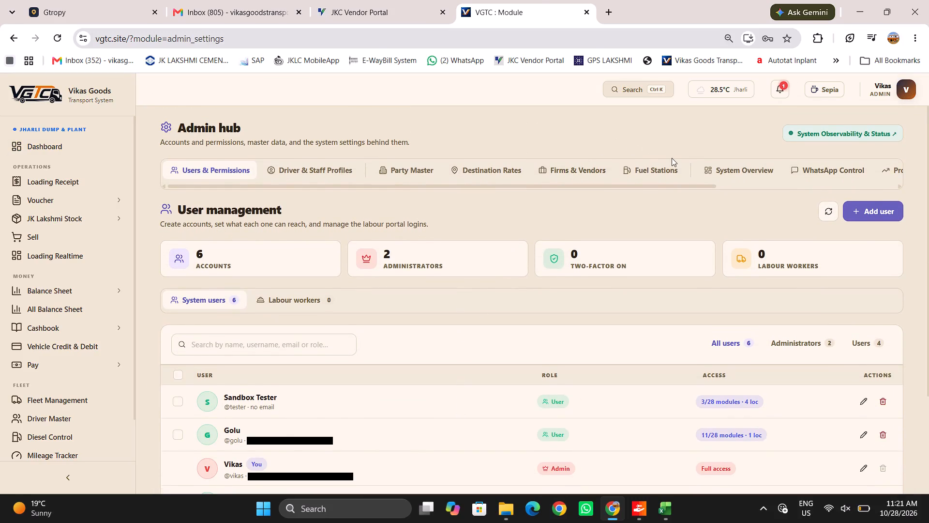
scroll(701, 170, left, 4)
click(701, 170)
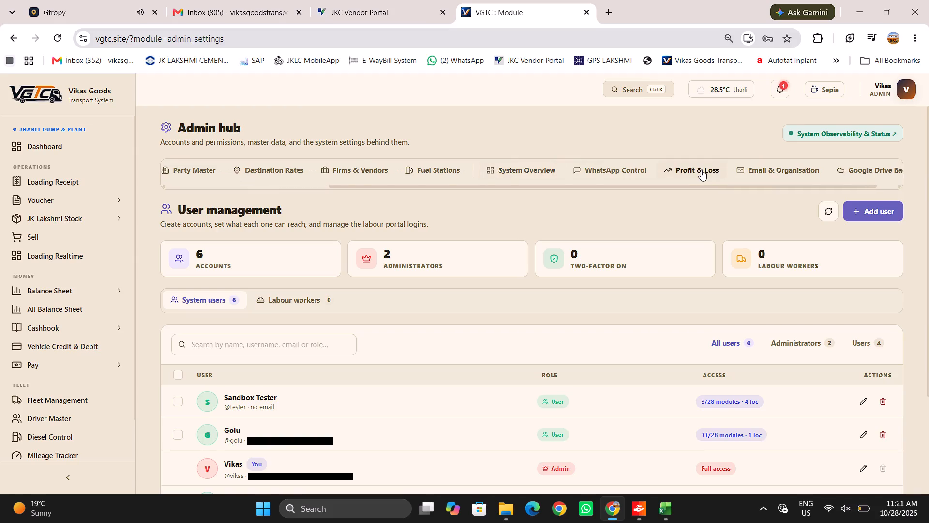
Examine the October 2026 profit and loss charts, the statement lines and the profit-per-truck table for all own trucks.
scroll(550, 387, down, 3)
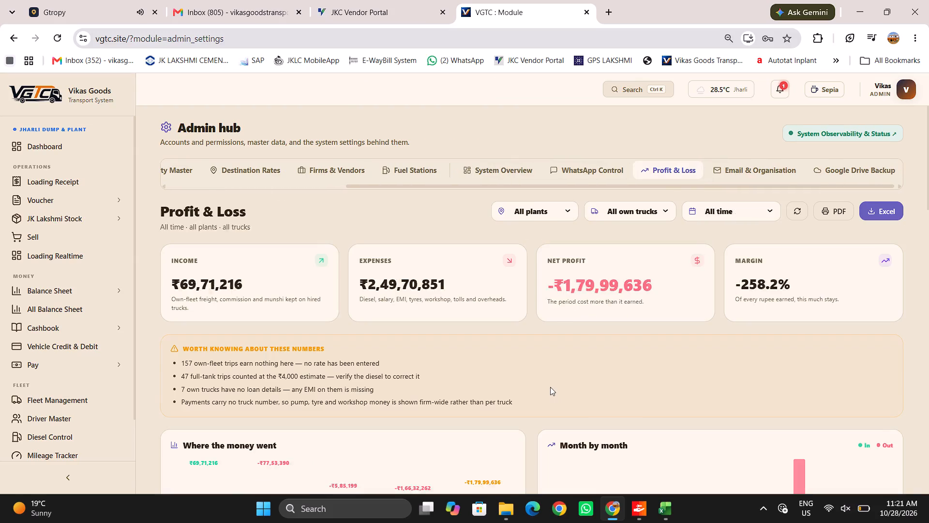
scroll(550, 387, down, 2)
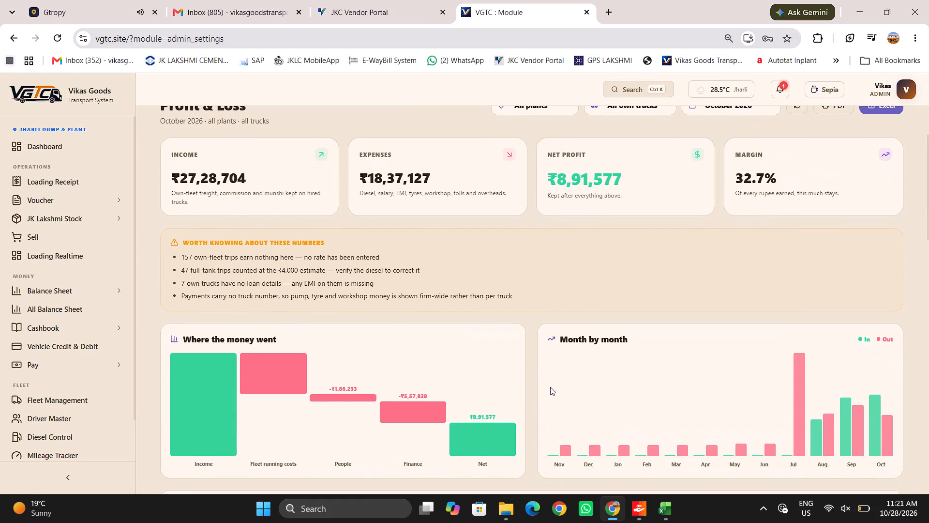
scroll(550, 387, down, 3)
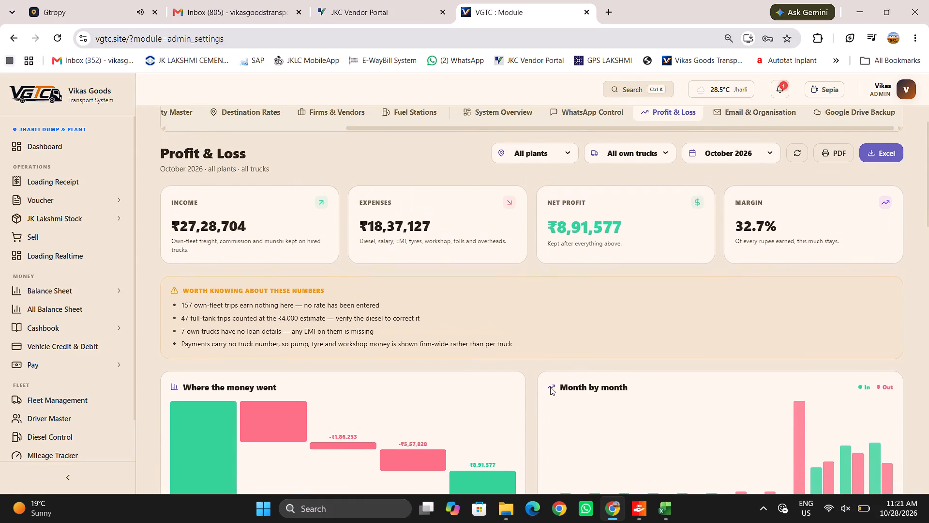
scroll(550, 387, down, 3)
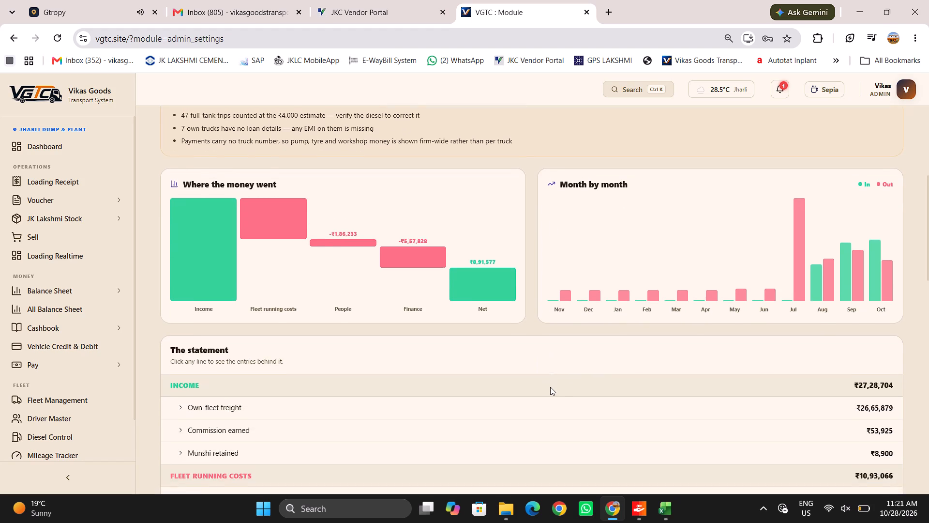
scroll(550, 387, down, 4)
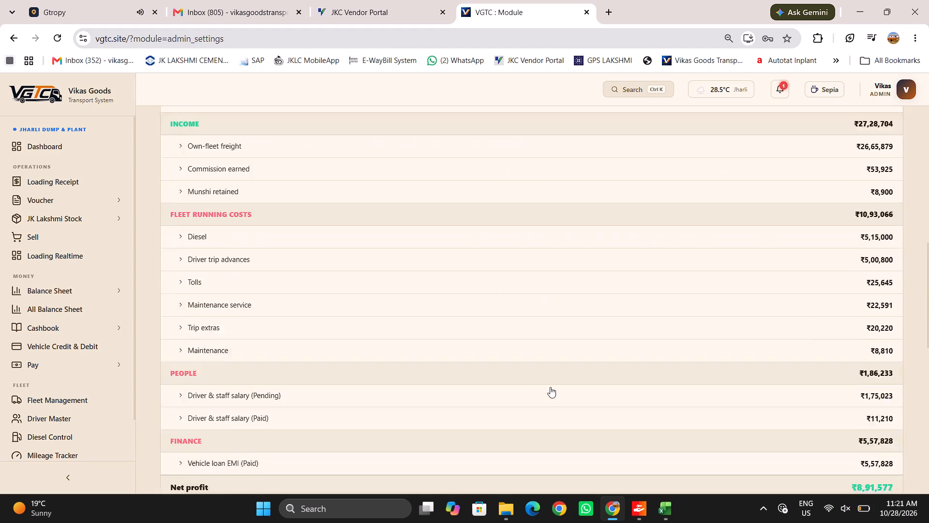
scroll(550, 387, down, 7)
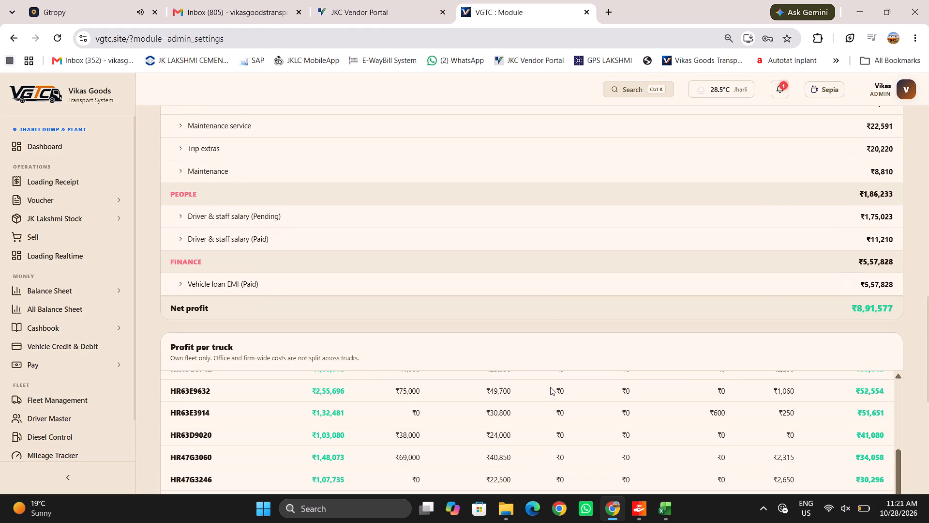
scroll(546, 420, up, 5)
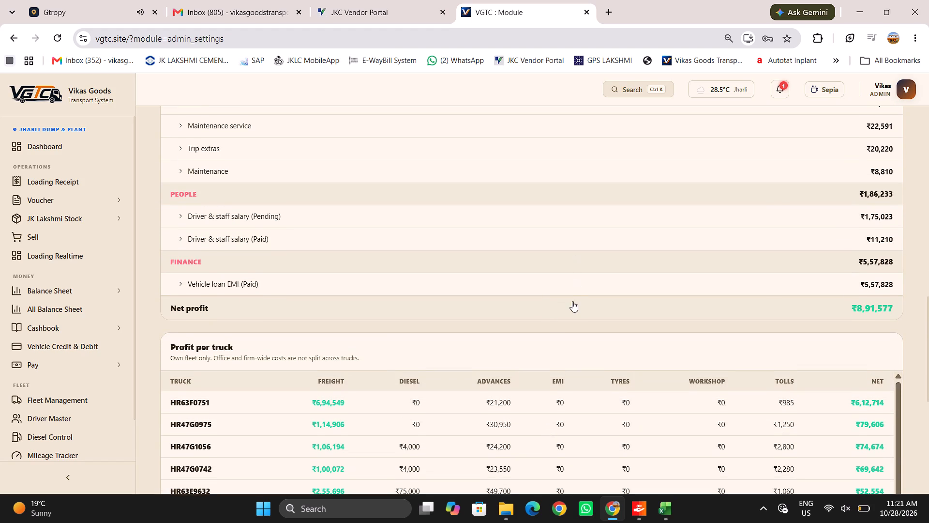
scroll(572, 307, down, 3)
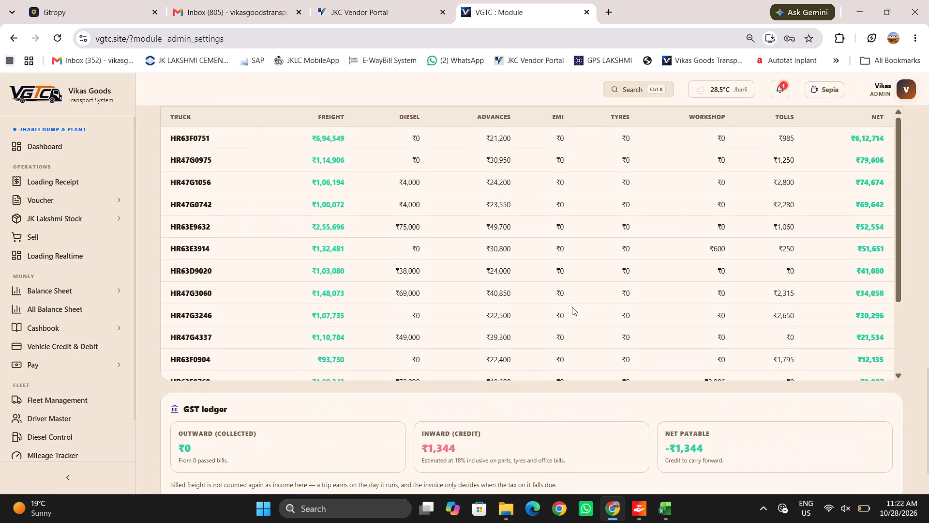
scroll(572, 307, down, 5)
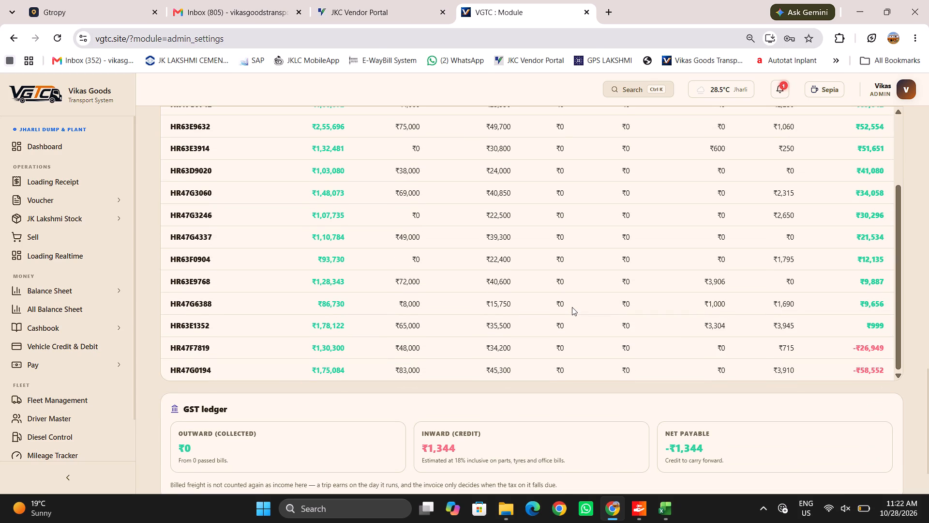
scroll(572, 307, up, 4)
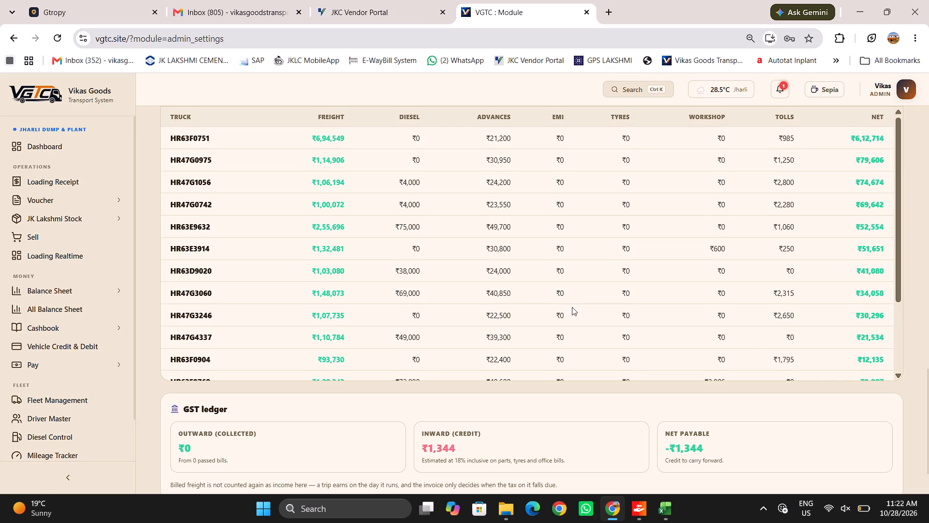
scroll(572, 307, up, 2)
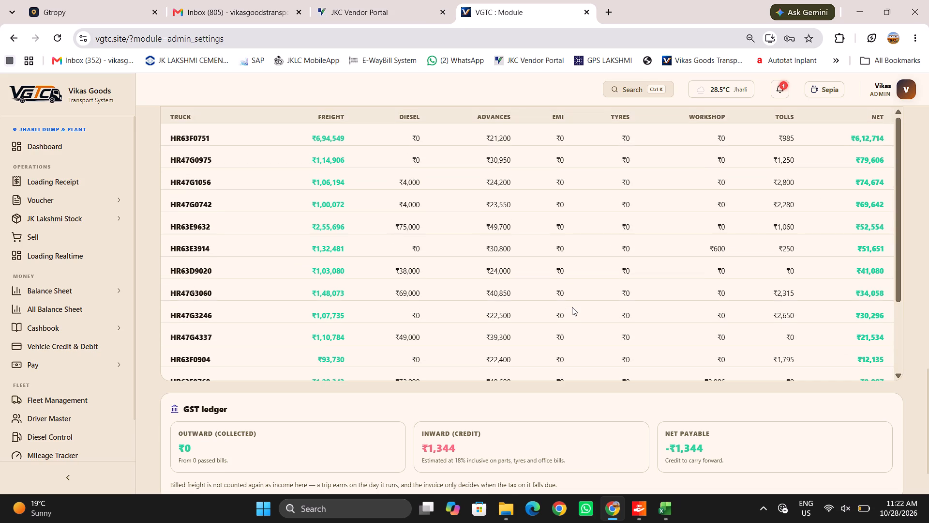
View the JKL Dump, JK Lakshmi and JK Super voucher lists in turn.
click(61, 194)
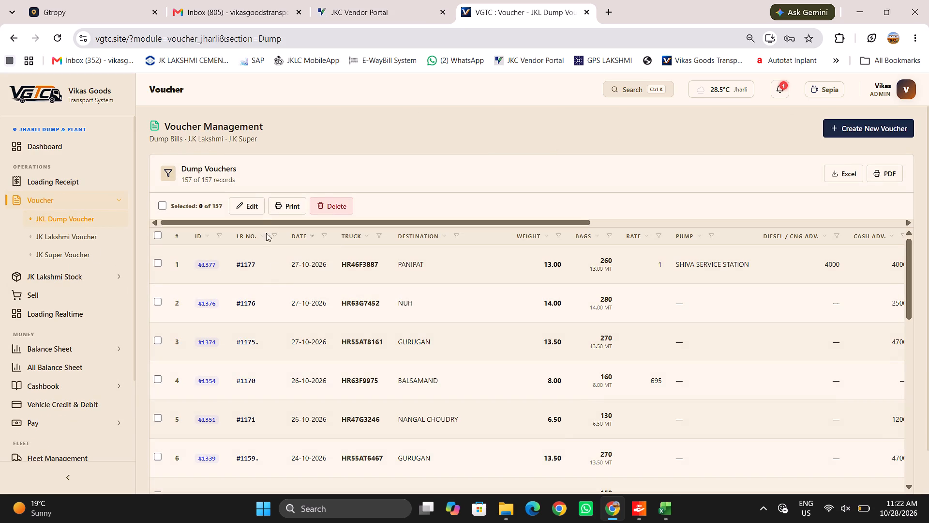
click(48, 242)
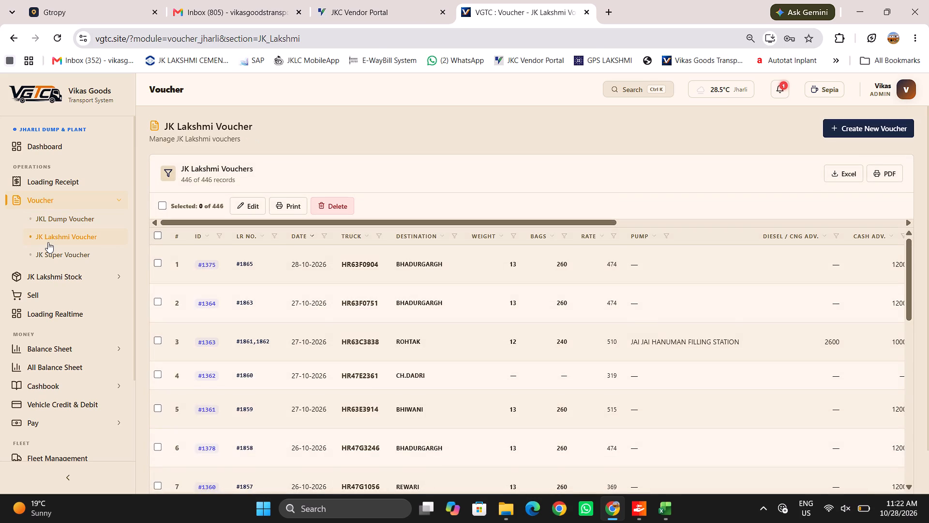
click(83, 257)
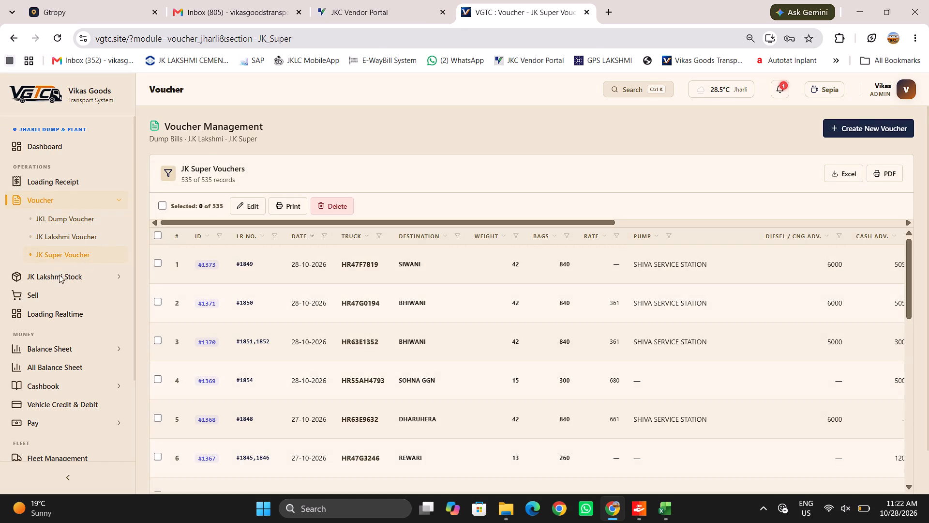
click(63, 369)
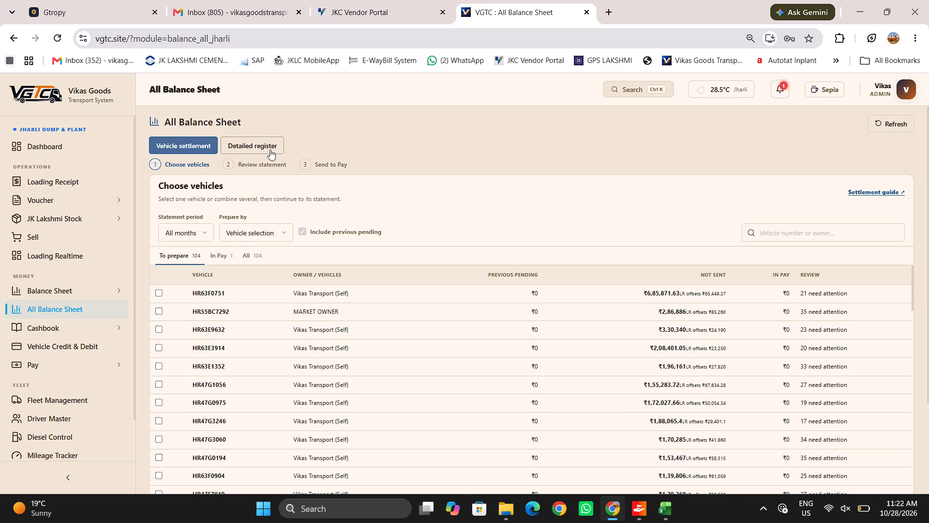
click(267, 145)
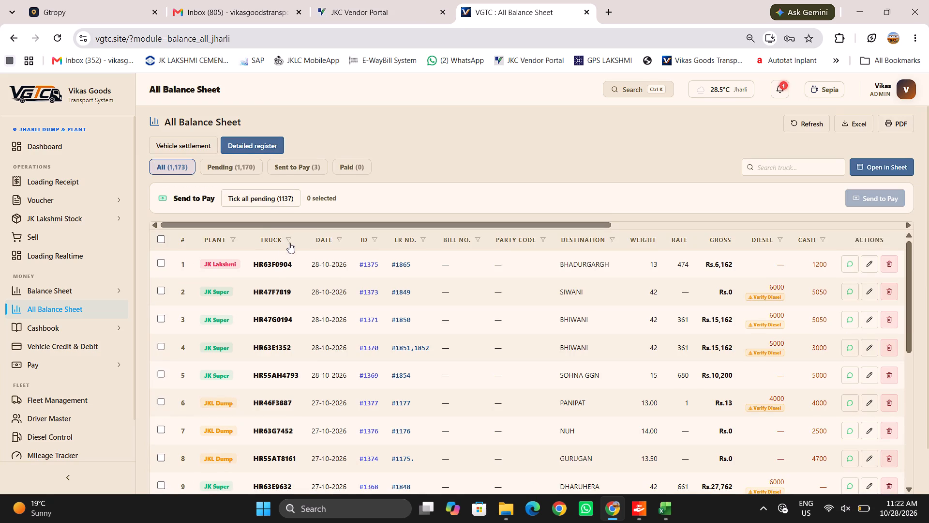
click(282, 241)
text(0751)
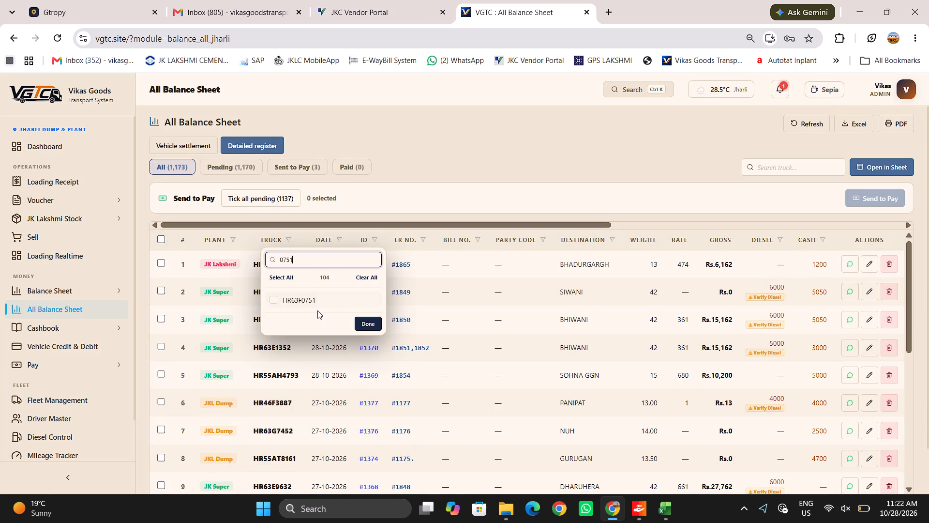
click(317, 310)
click(324, 306)
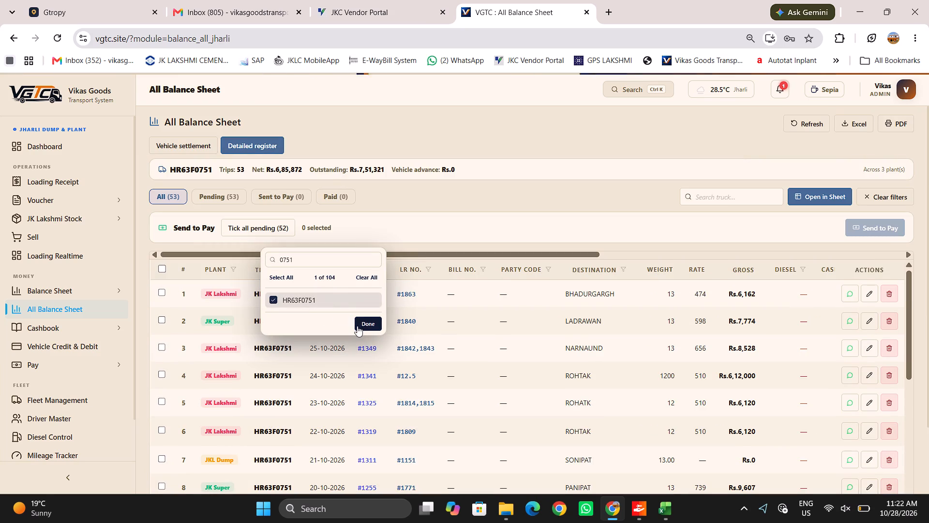
click(357, 326)
scroll(572, 380, left, 2)
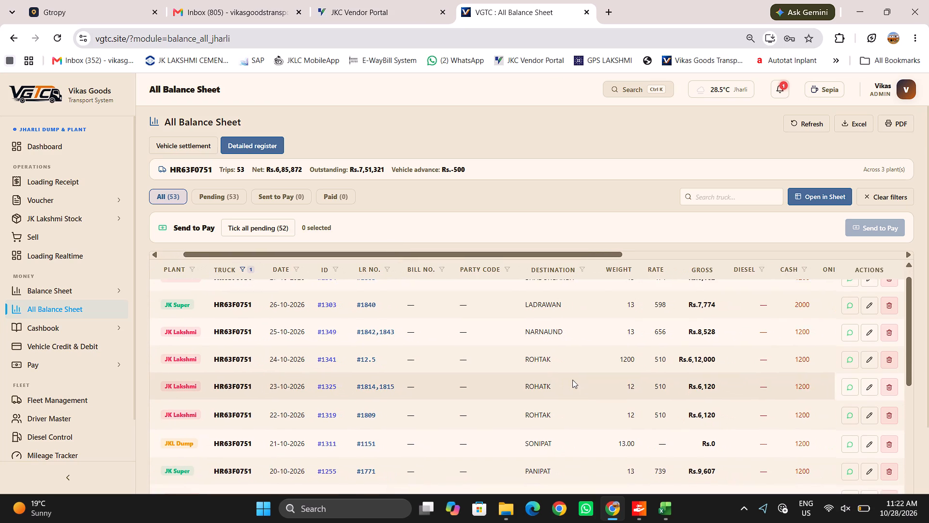
scroll(572, 380, left, 2)
scroll(572, 380, up, 1)
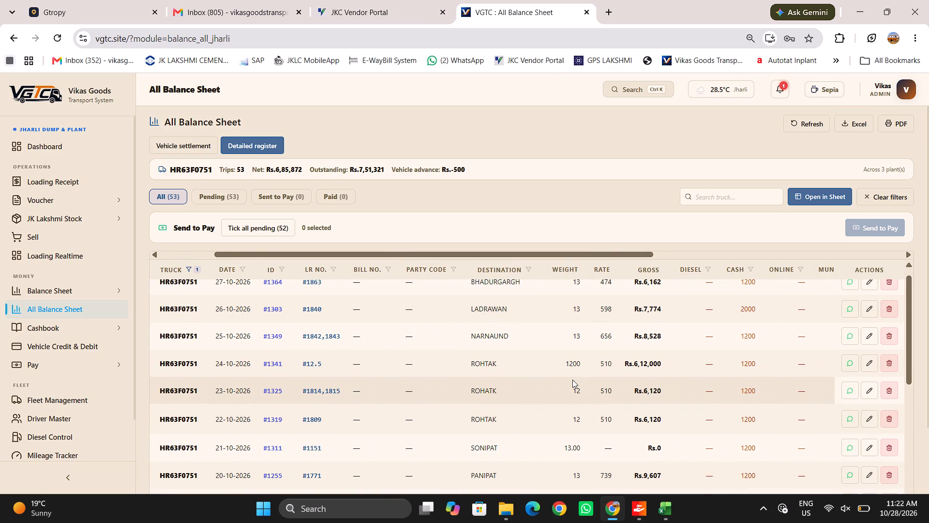
click(874, 362)
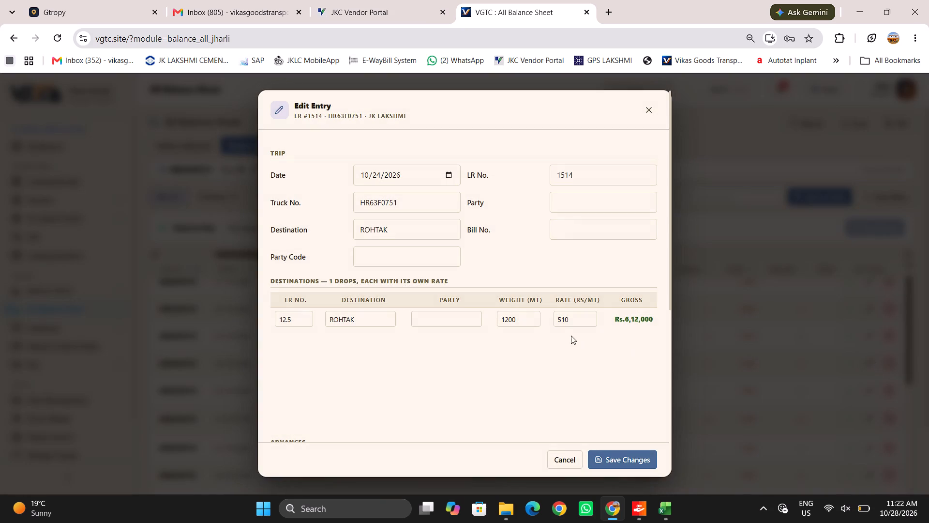
click(529, 324)
key(BackSpace)
key(BackSpace)
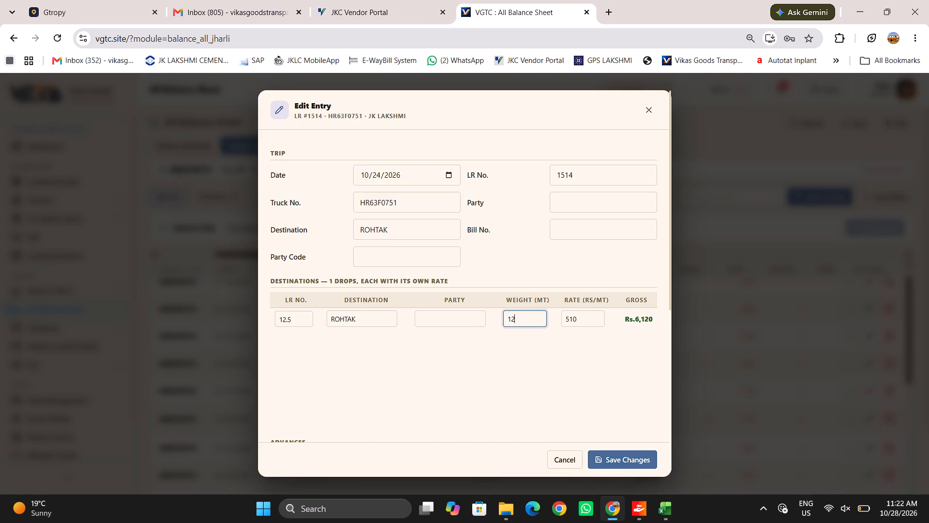
click(620, 457)
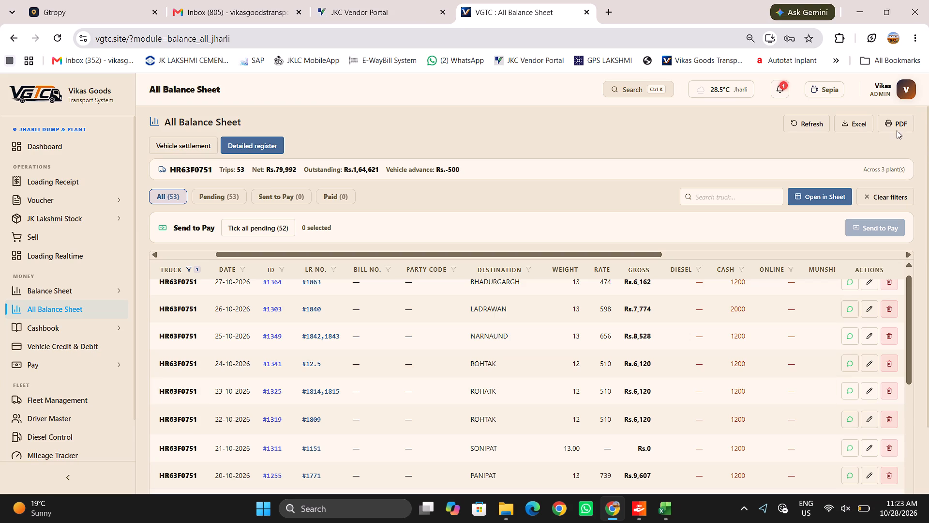
Reopen the October 2026 Profit & Loss for all own trucks and examine the summary, charts and statement lines.
click(911, 92)
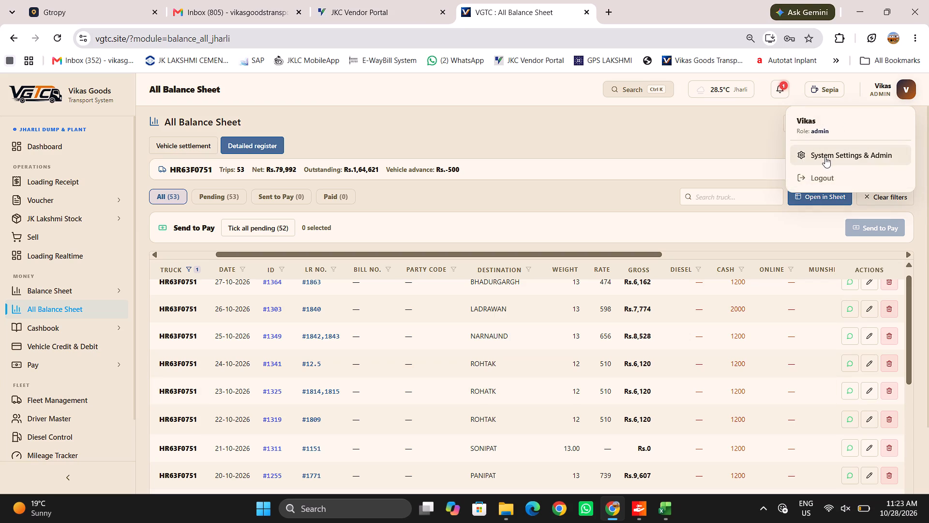
click(825, 157)
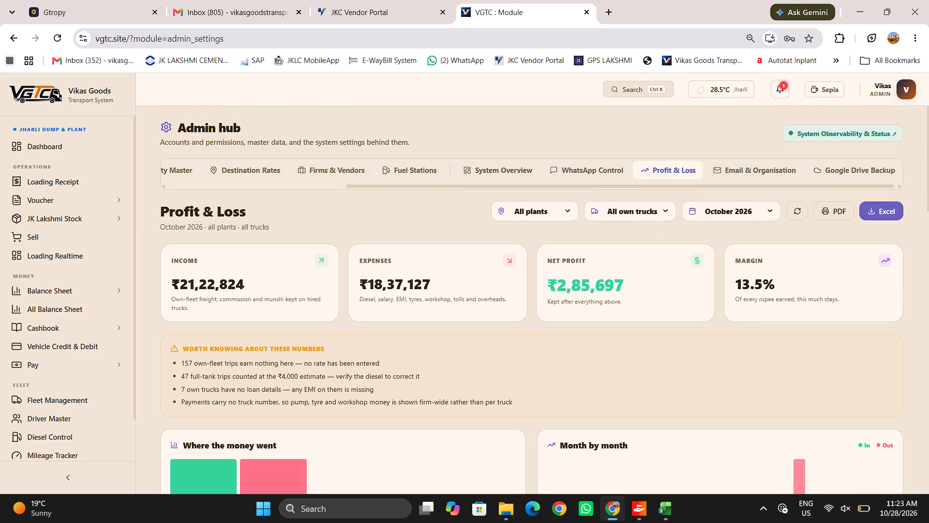
scroll(511, 390, down, 5)
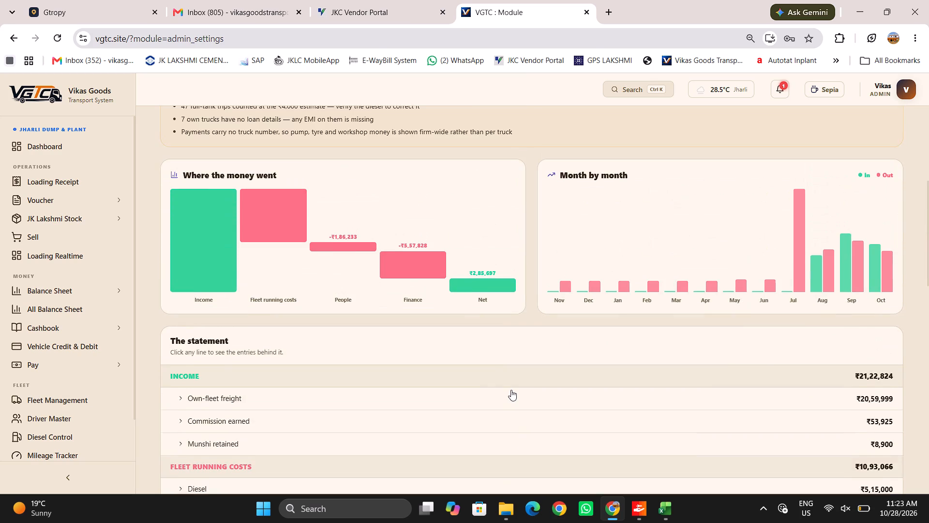
scroll(511, 390, down, 2)
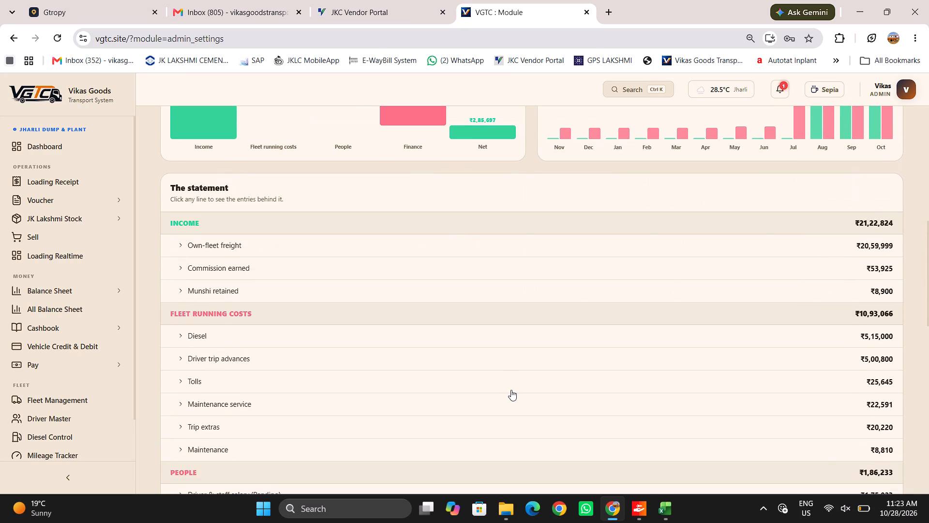
scroll(511, 390, down, 2)
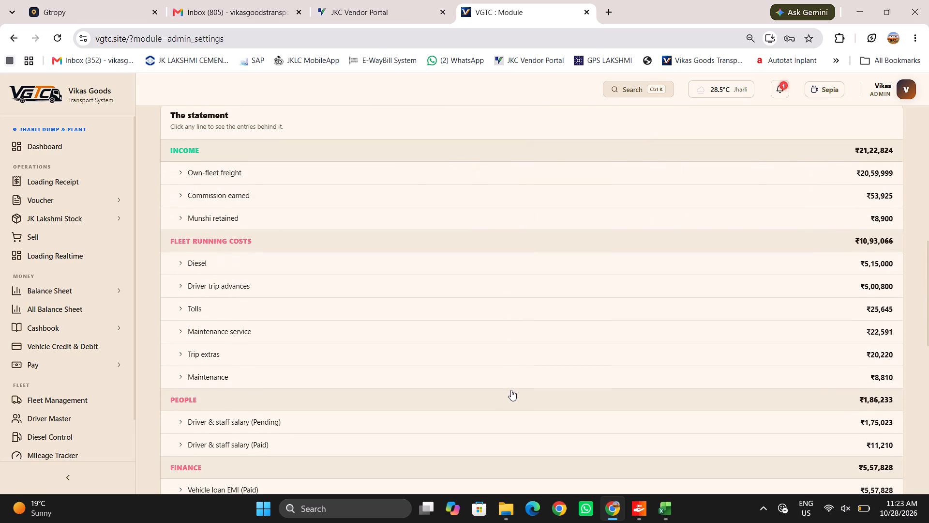
scroll(511, 390, down, 7)
scroll(511, 390, up, 1)
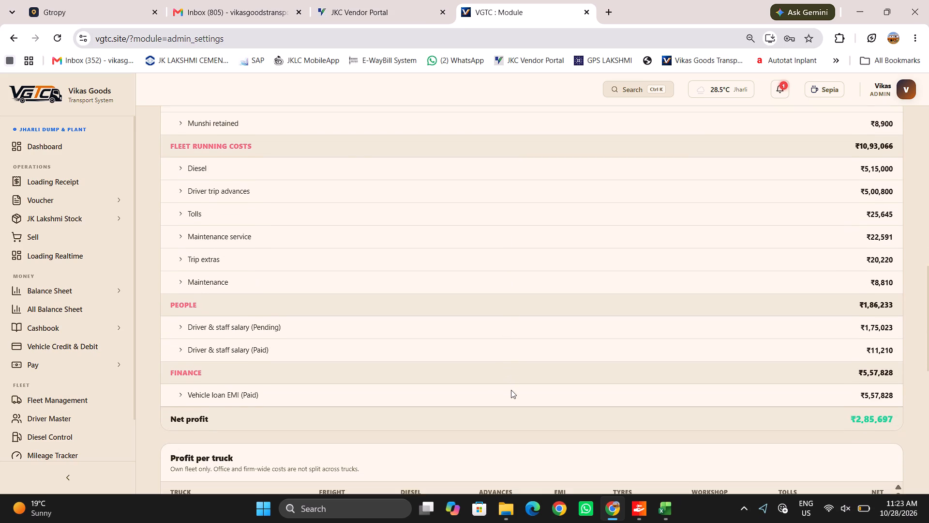
scroll(511, 390, up, 1)
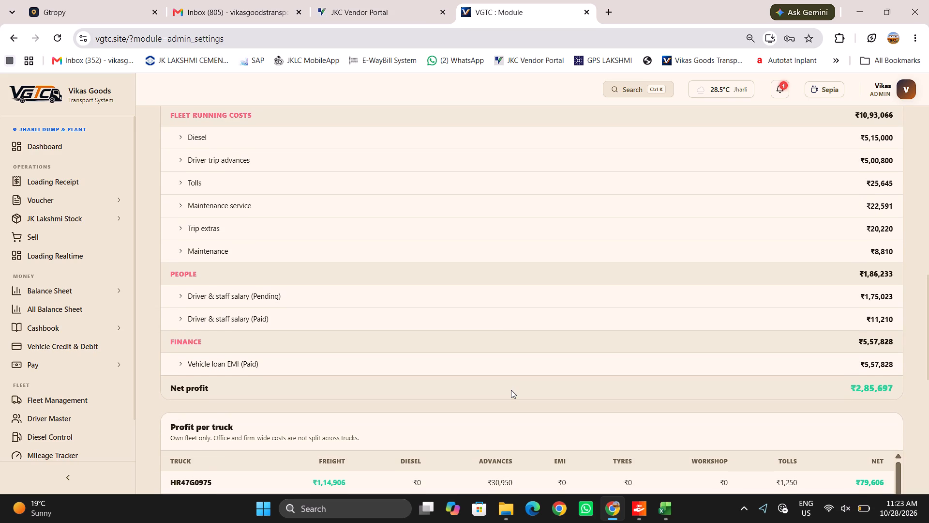
scroll(511, 390, up, 6)
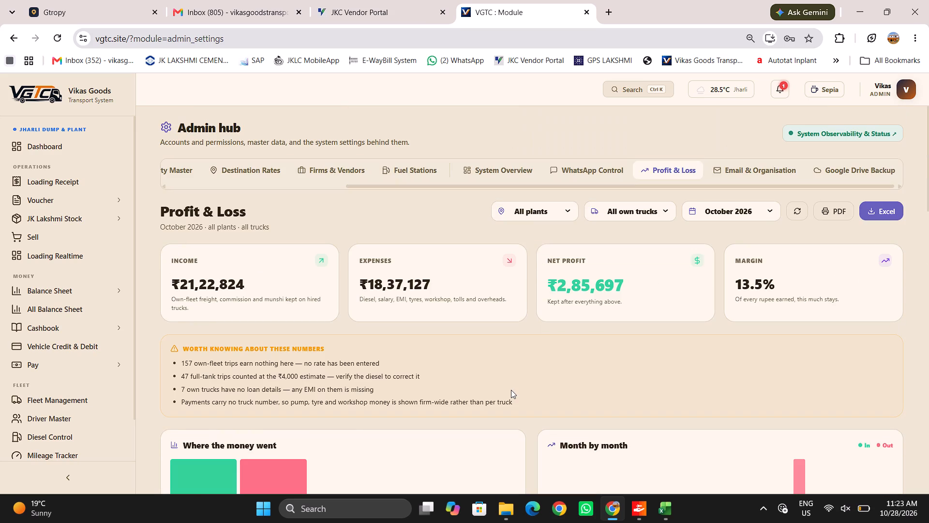
scroll(511, 390, up, 1)
Start a new profile in Driver & Staff Profiles with profile type Driver and department Driver.
scroll(333, 173, right, 7)
click(317, 171)
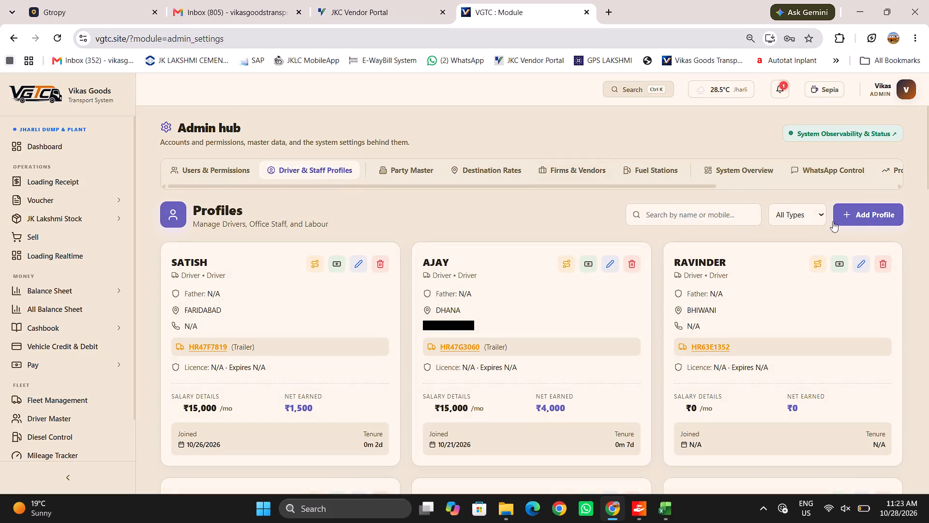
click(859, 220)
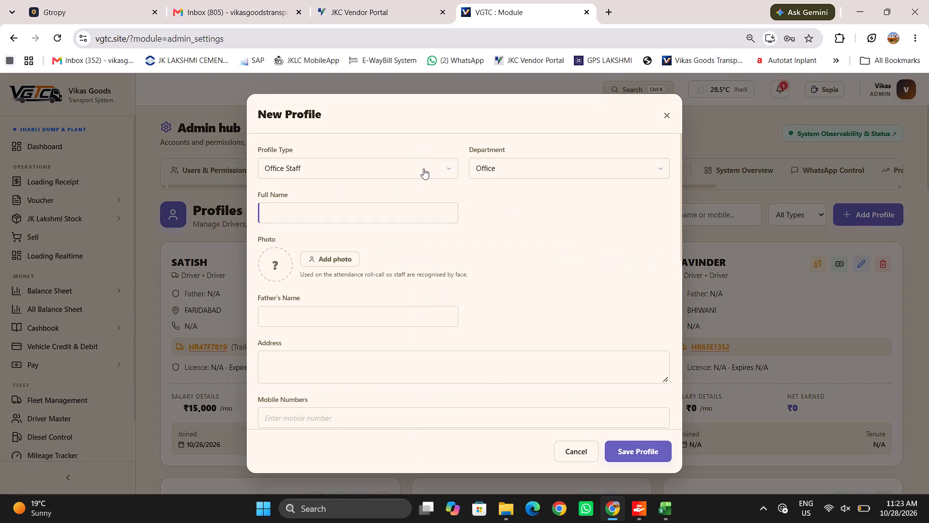
click(423, 170)
click(387, 189)
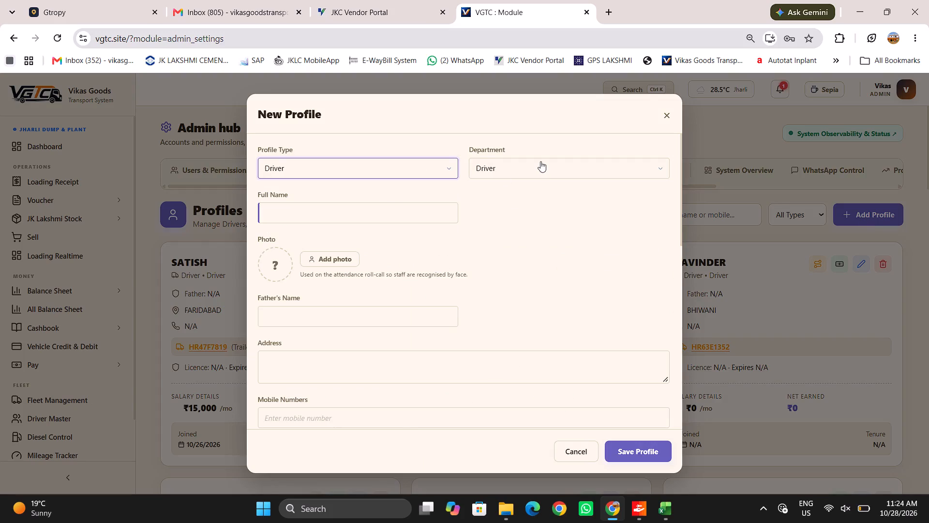
click(540, 161)
click(540, 161)
Enter the new driver's name in capital letters as the profile's full name.
click(306, 222)
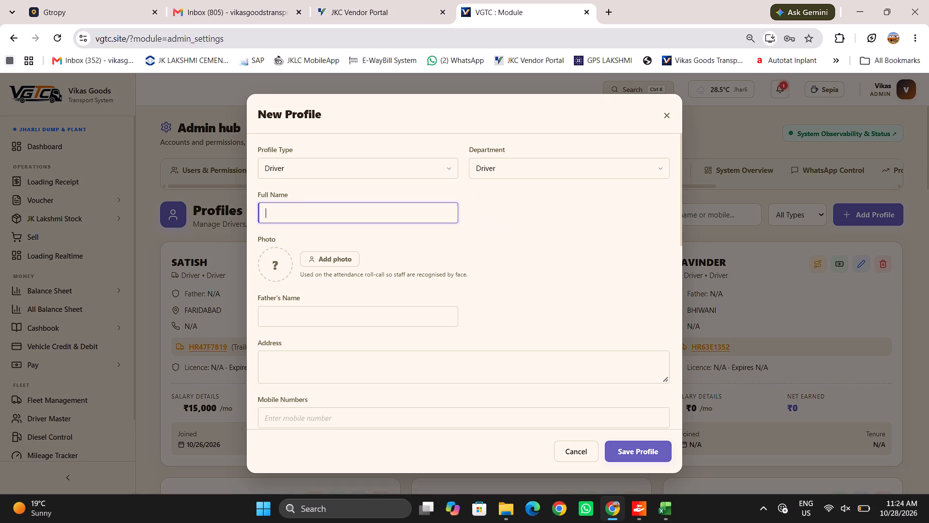
text(kuldeep)
key(BackSpace)
key(BackSpace)
key(BackSpace)
key(BackSpace)
key(BackSpace)
key(BackSpace)
key(BackSpace)
key(BackSpace)
key(BackSpace)
key(BackSpace)
key(BackSpace)
key(BackSpace)
text(KULDEEP)
Enter the driver's village in capital letters as the profile's address.
click(325, 379)
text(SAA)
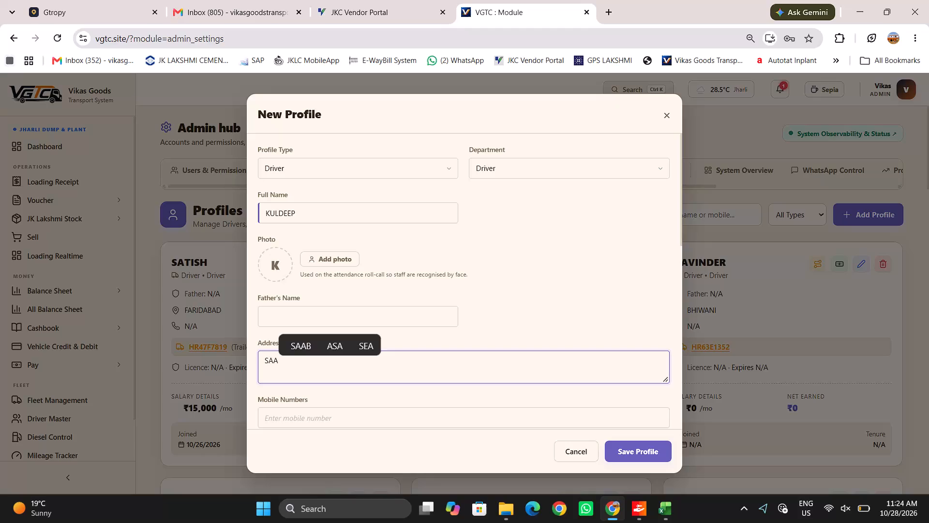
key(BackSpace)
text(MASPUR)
scroll(325, 379, down, 2)
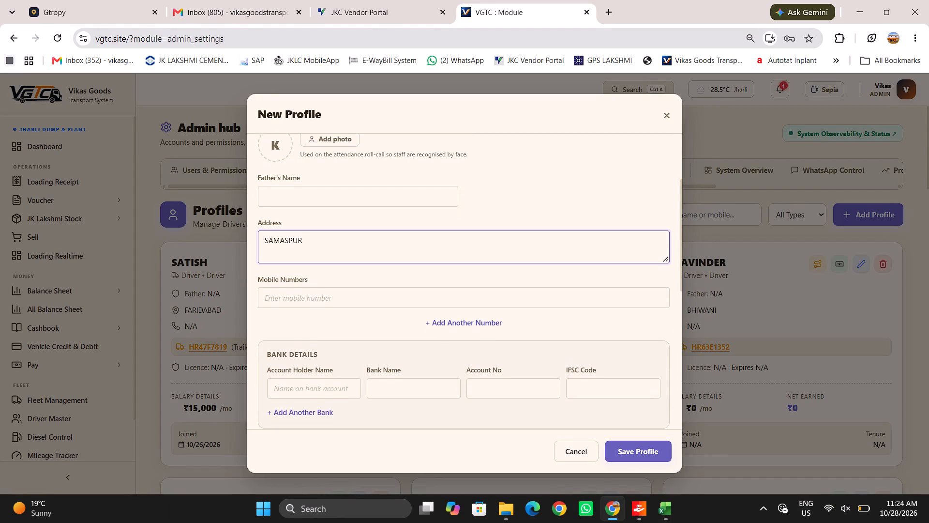
scroll(325, 379, down, 2)
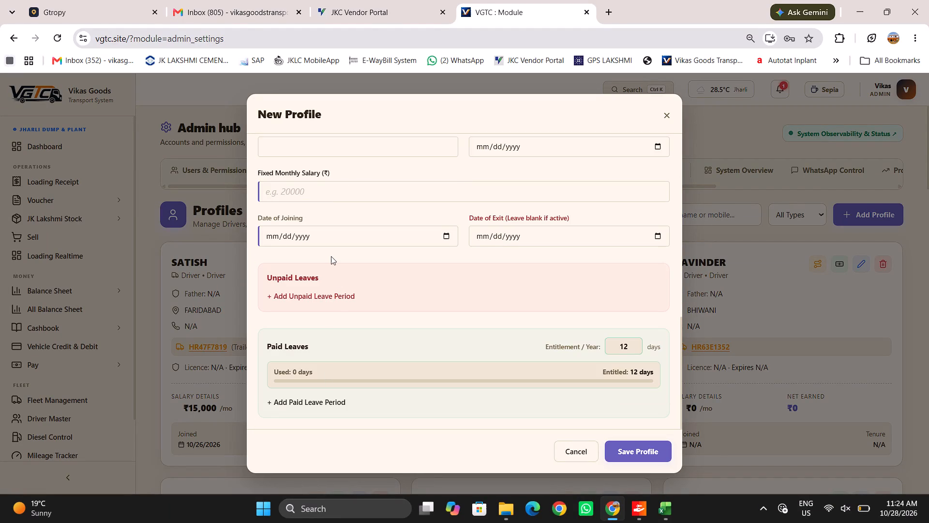
scroll(331, 256, up, 5)
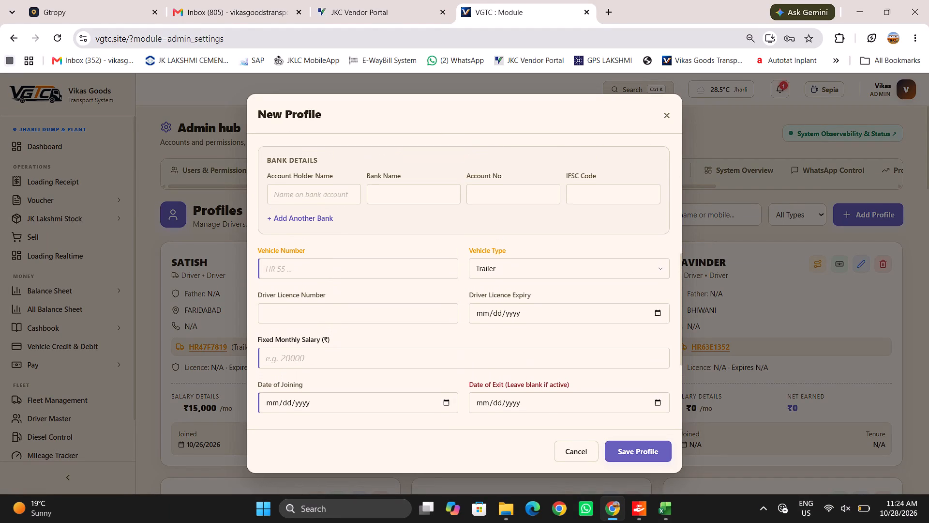
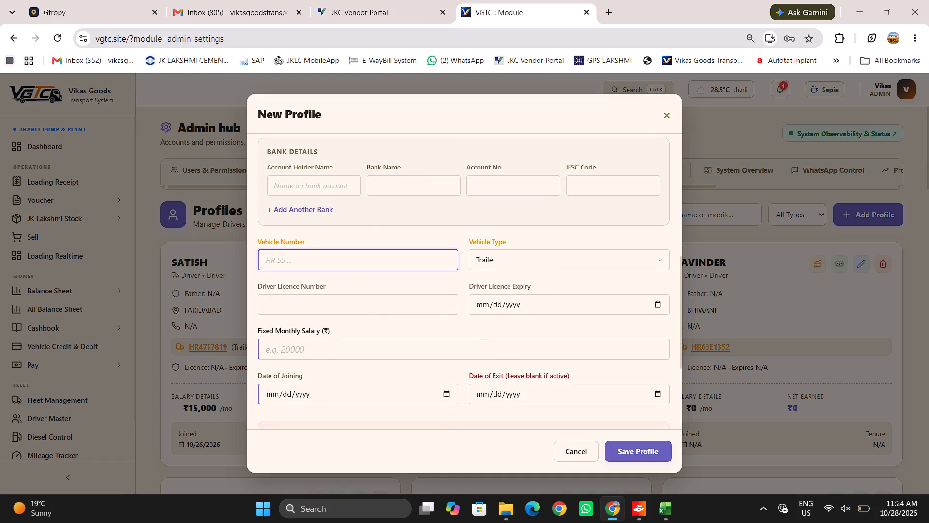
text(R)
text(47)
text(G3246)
scroll(354, 347, down, 1)
click(547, 230)
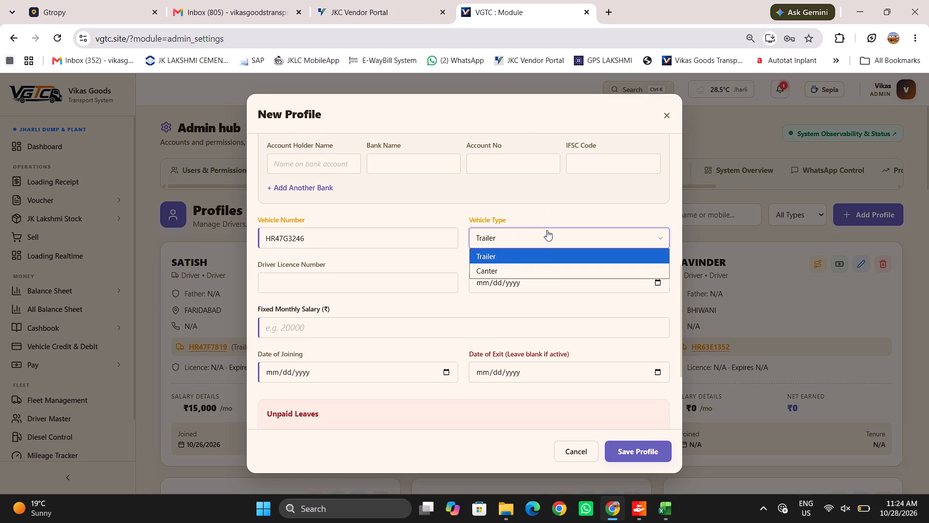
click(537, 273)
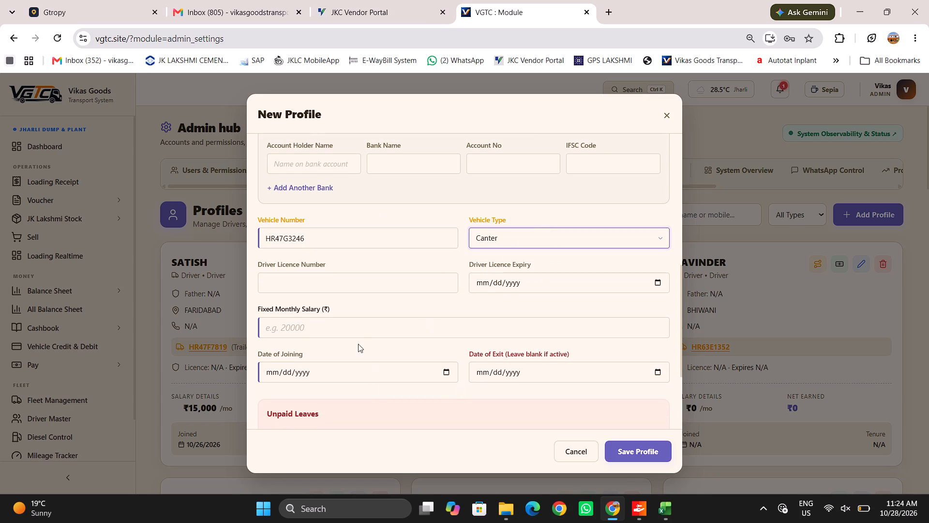
Set the fixed monthly salary to 12000 and the date of joining to 10/28/2026, and save the profile.
click(345, 323)
text(12000)
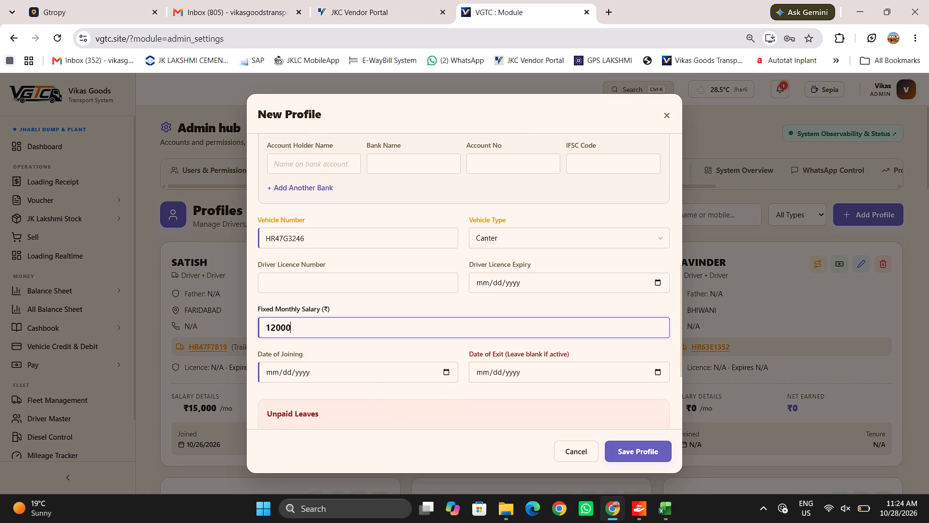
click(448, 369)
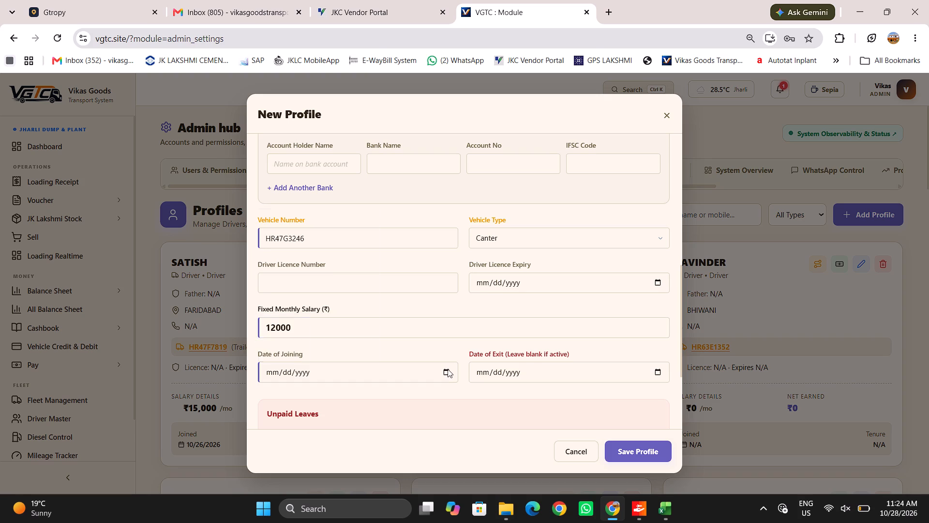
click(319, 315)
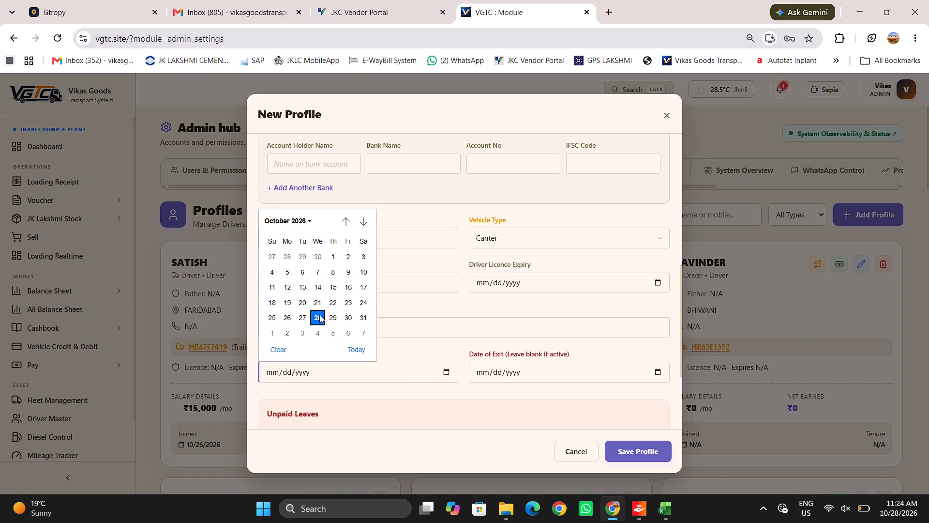
click(621, 443)
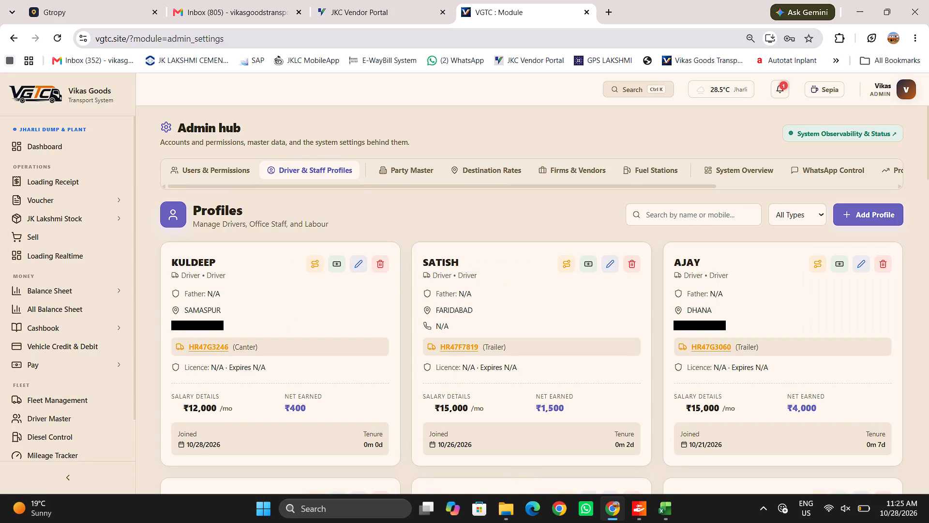
Look through the profile cards and filter them to type Driver to examine all drivers' vehicles, salaries and joining dates.
scroll(634, 354, down, 5)
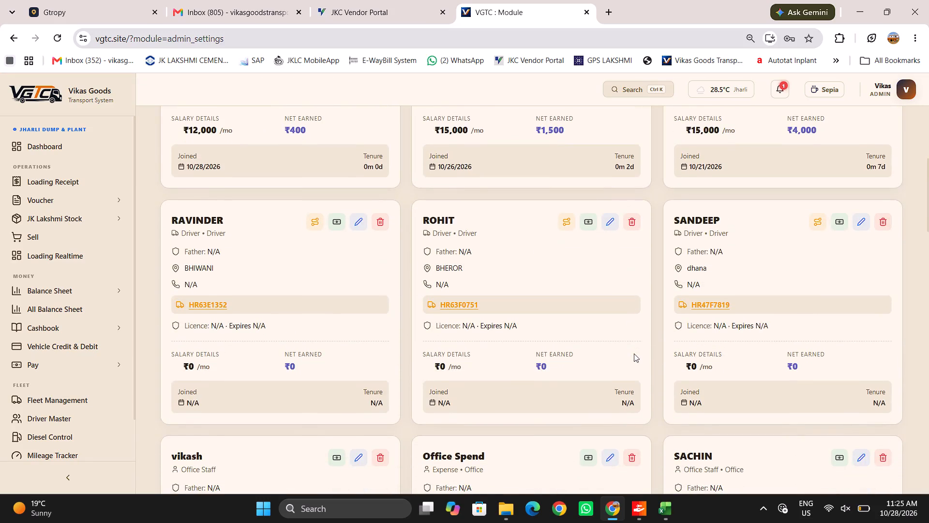
scroll(634, 354, down, 5)
scroll(634, 354, up, 1)
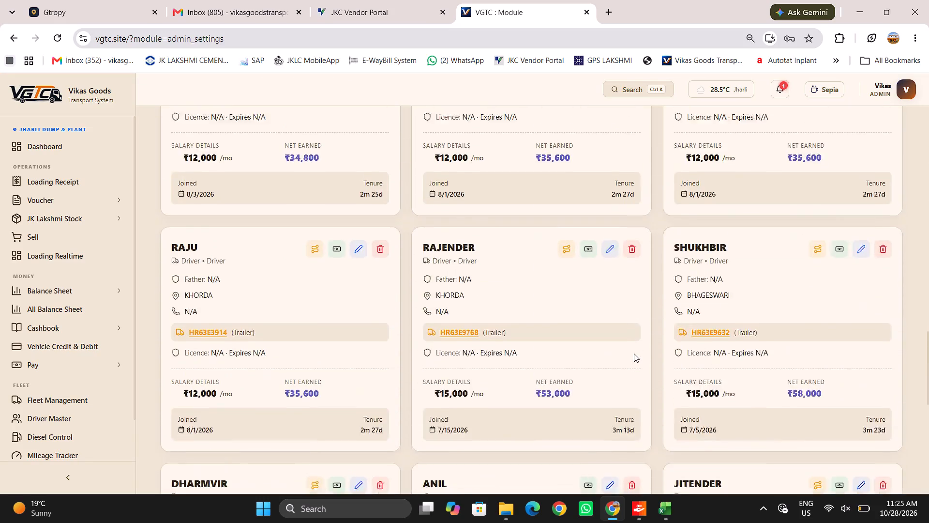
scroll(634, 354, up, 1)
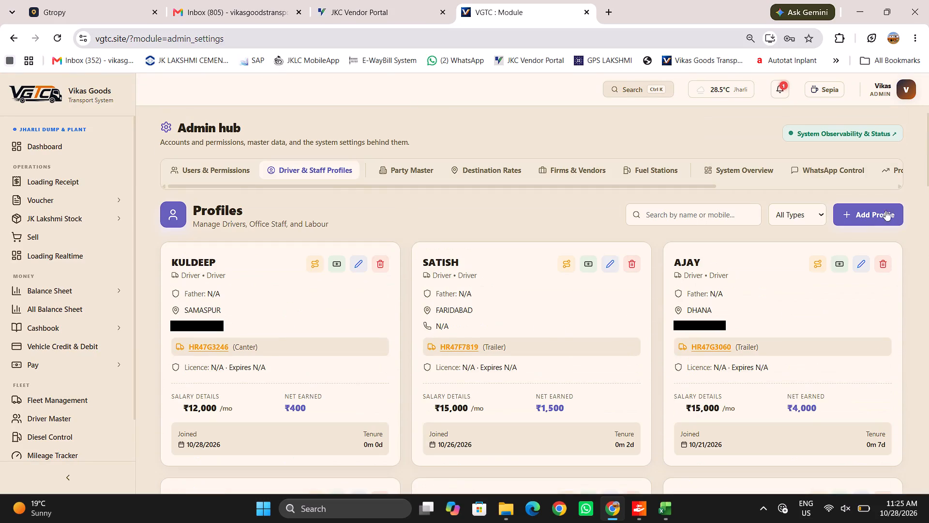
click(822, 214)
click(799, 247)
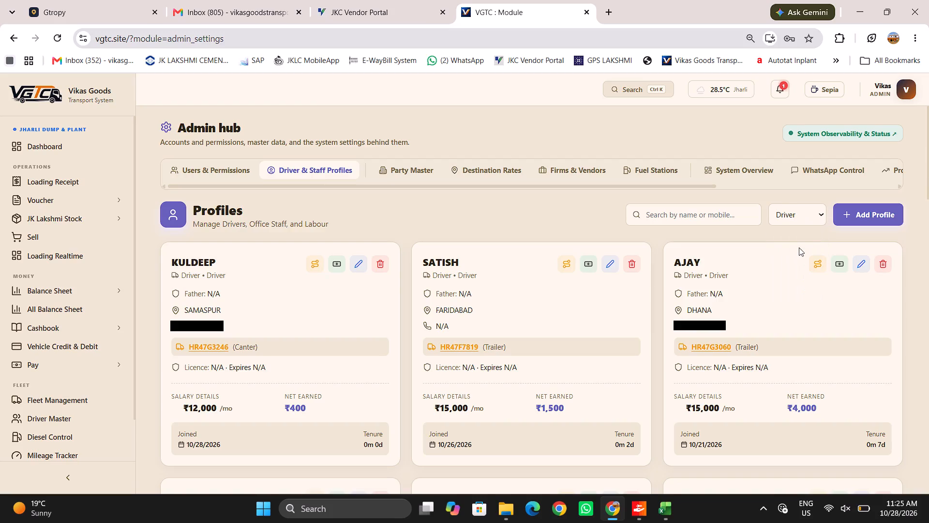
scroll(648, 376, down, 16)
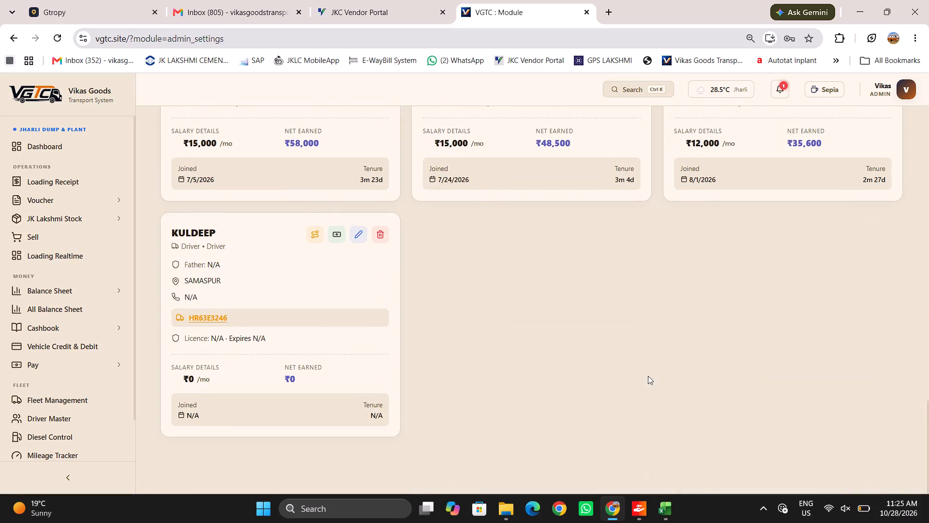
scroll(648, 376, up, 7)
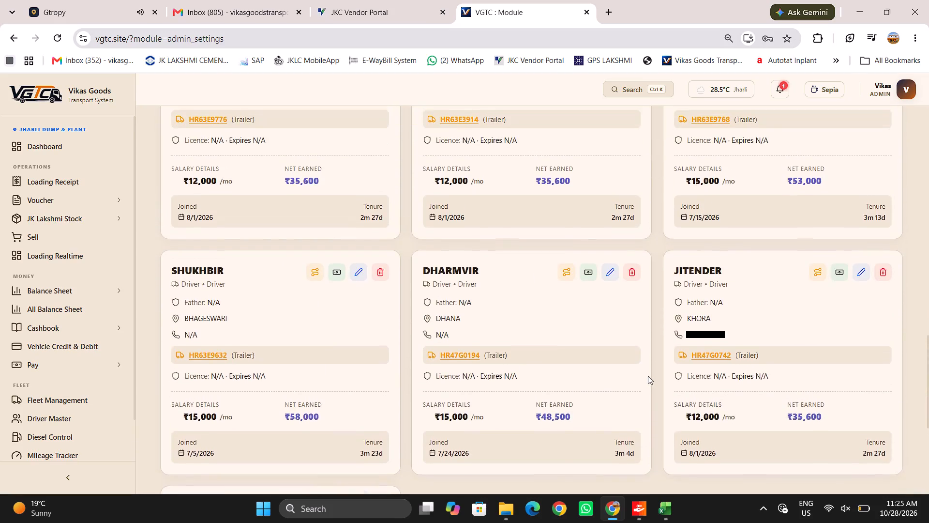
scroll(648, 376, up, 6)
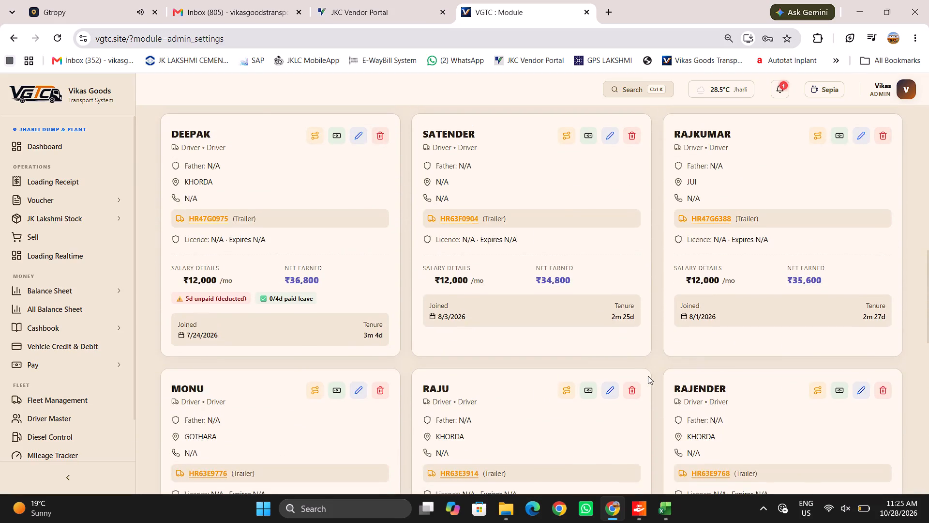
scroll(648, 376, up, 6)
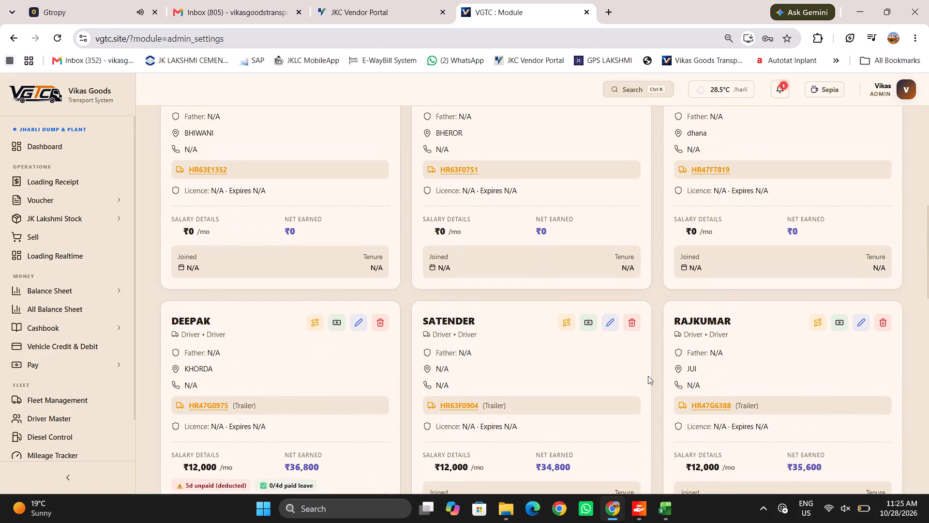
scroll(648, 376, up, 4)
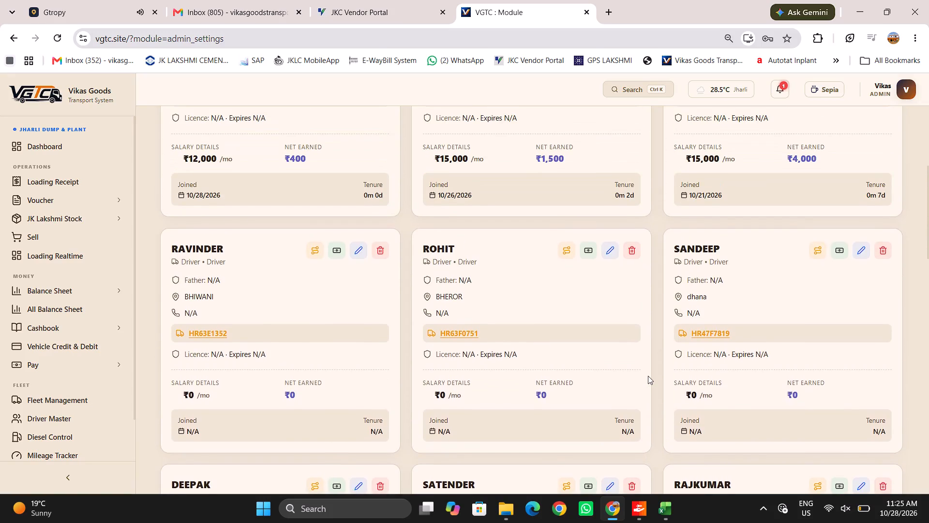
scroll(648, 376, up, 2)
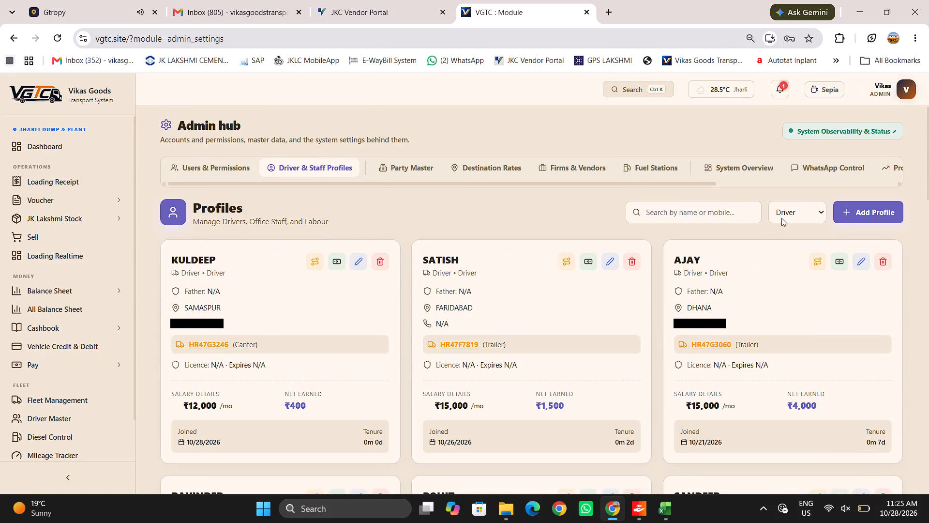
Check the profiles of type Others, Labour and Office Staff in turn, and examine the office staff cards.
click(785, 215)
double_click(785, 215)
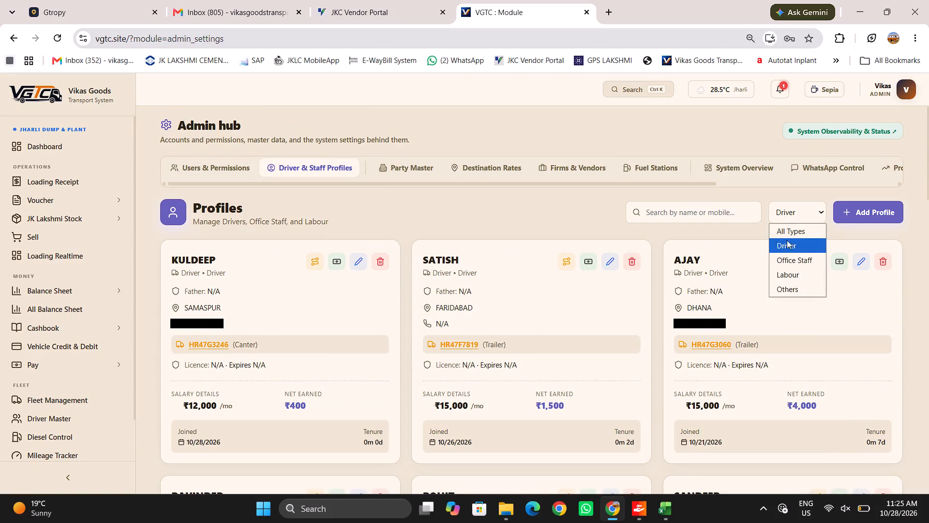
click(786, 286)
click(796, 219)
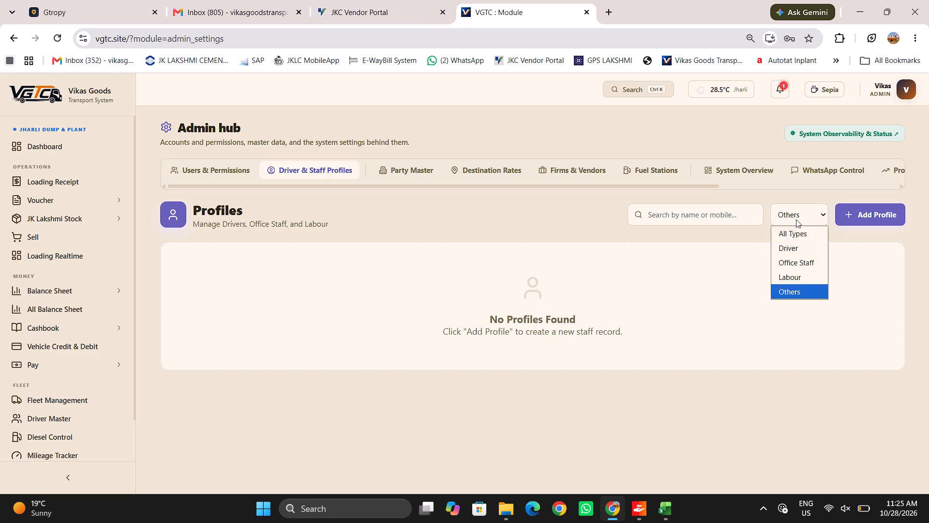
click(797, 277)
drag(805, 212, 804, 229)
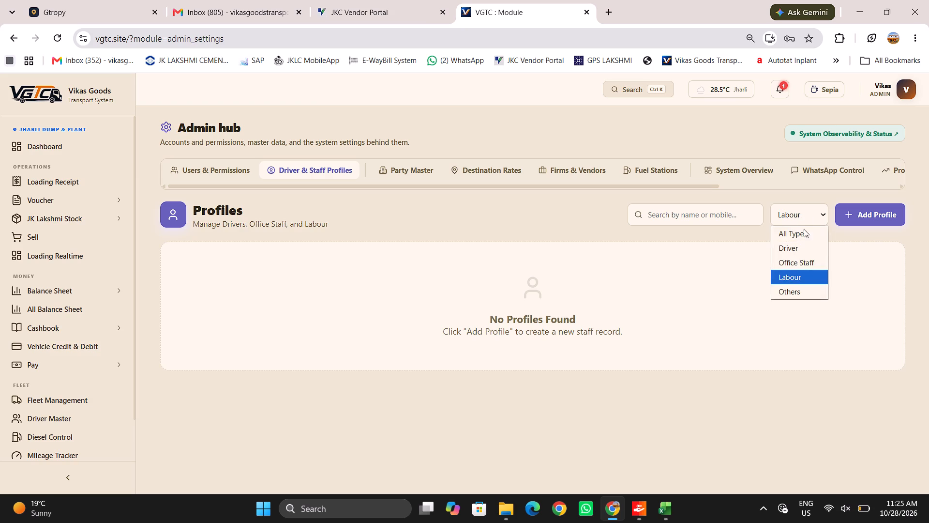
drag(804, 229, 802, 270)
click(802, 267)
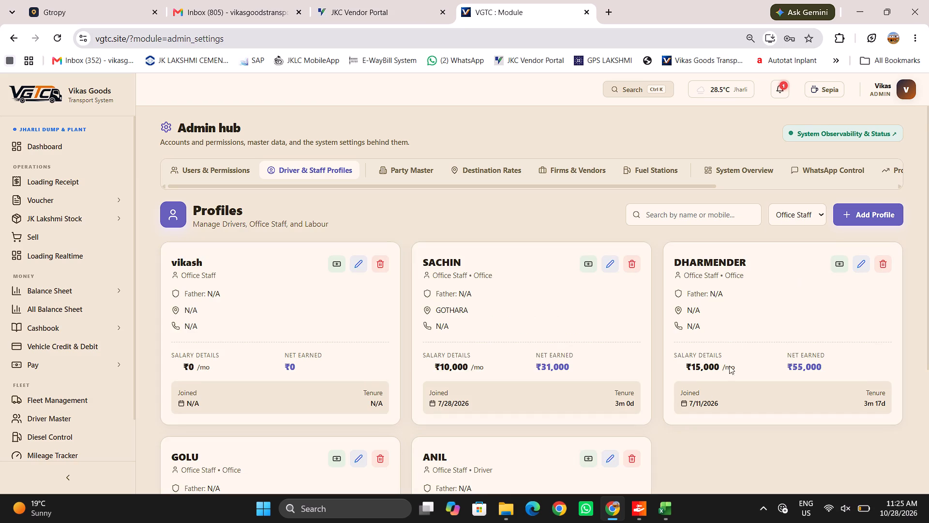
scroll(705, 392, down, 4)
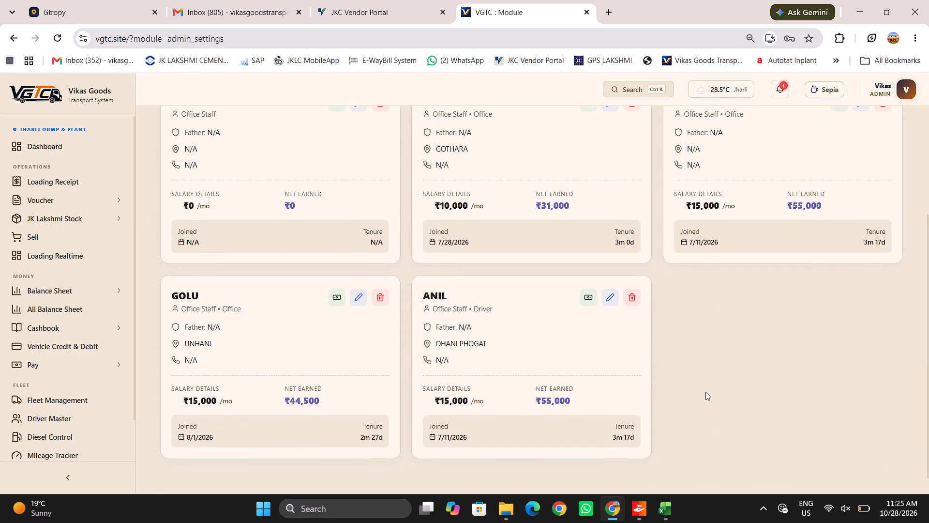
scroll(705, 392, down, 1)
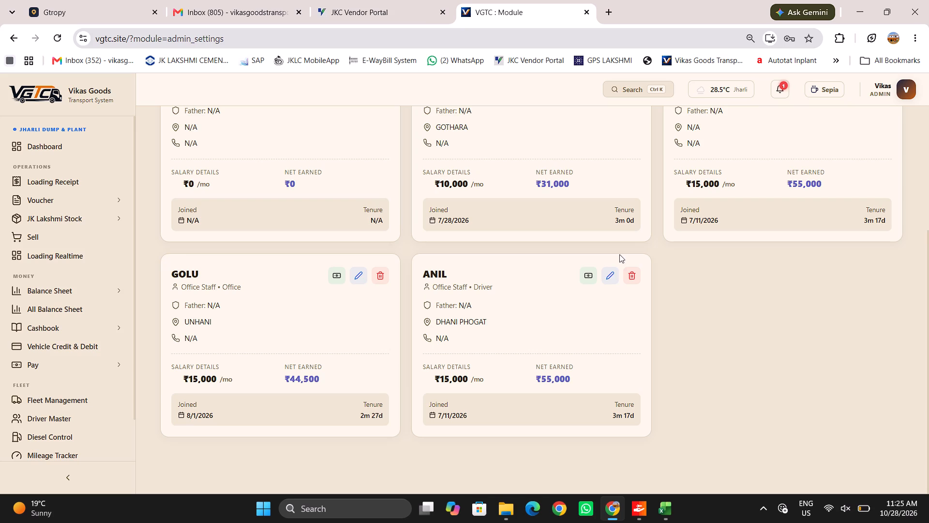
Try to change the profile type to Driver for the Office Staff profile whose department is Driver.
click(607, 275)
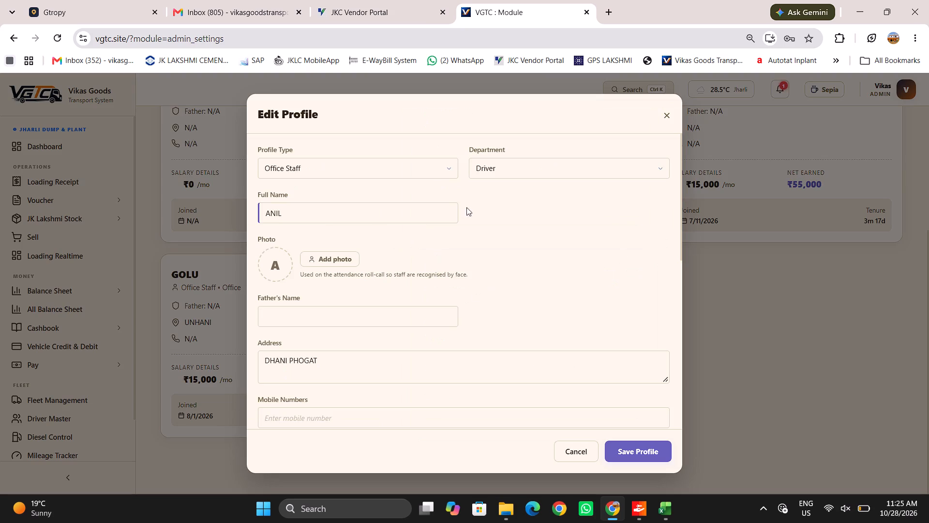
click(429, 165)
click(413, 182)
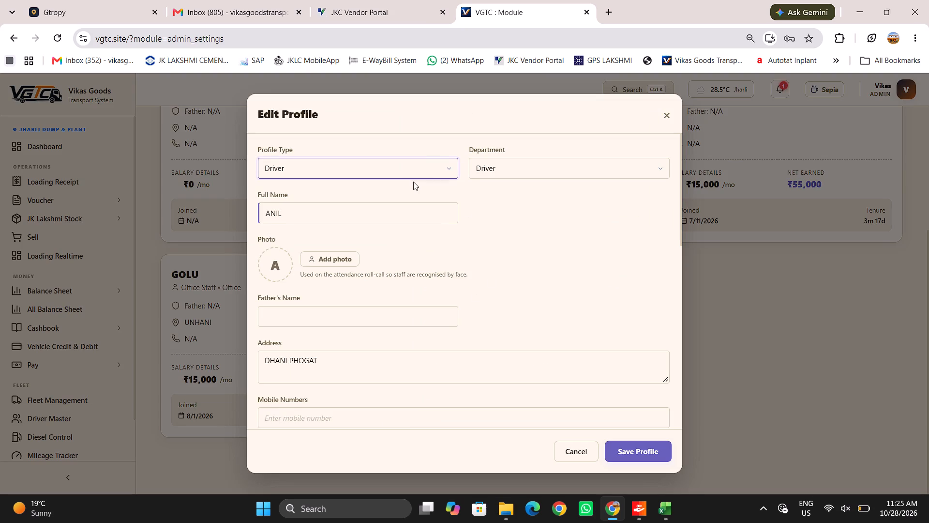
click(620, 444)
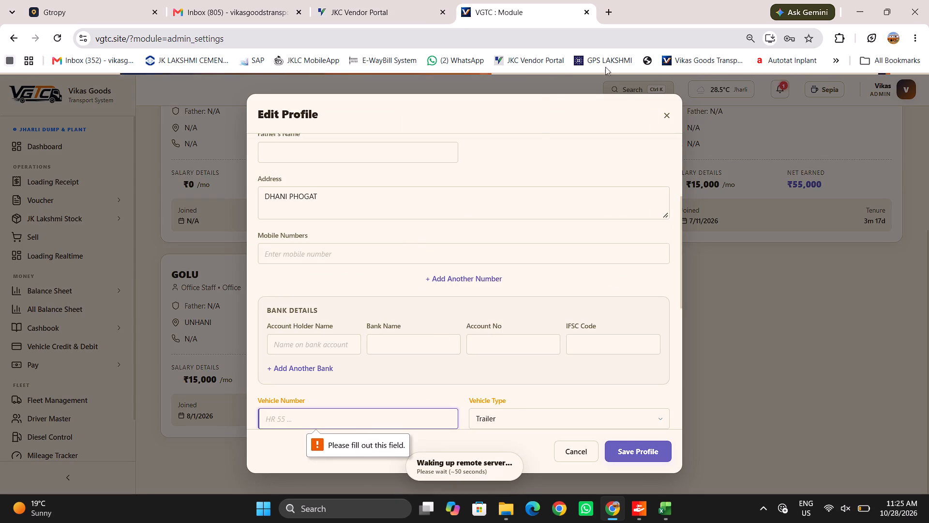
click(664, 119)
Show profiles of all types again and examine the full list of cards down to the last one.
scroll(579, 309, up, 2)
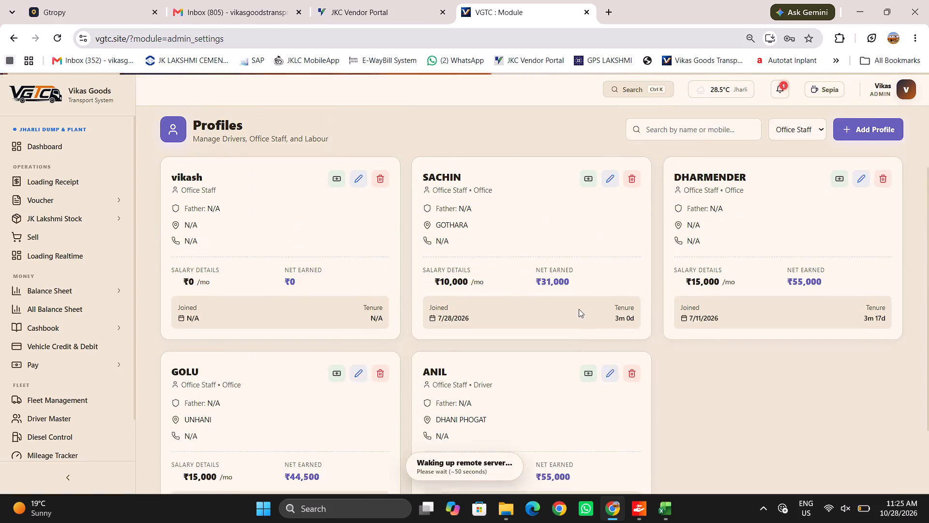
scroll(579, 309, up, 3)
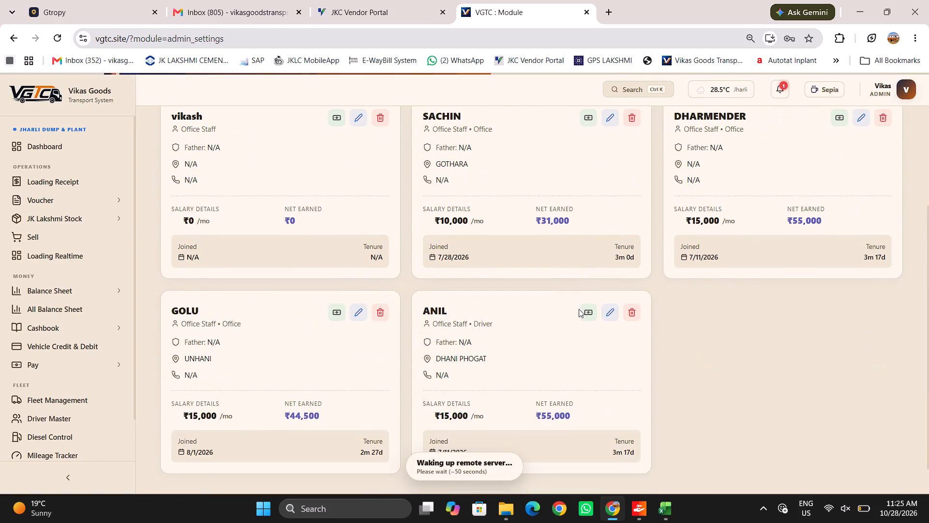
scroll(579, 309, up, 1)
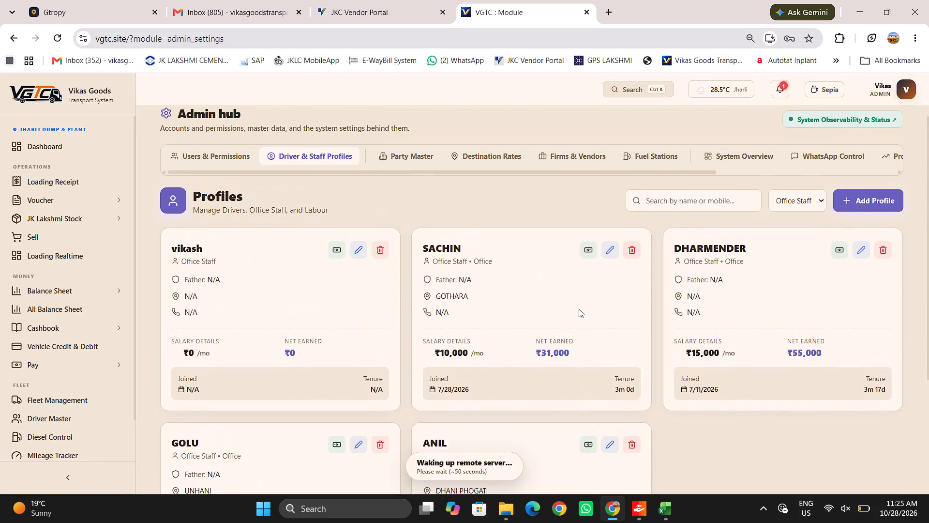
click(807, 194)
click(796, 221)
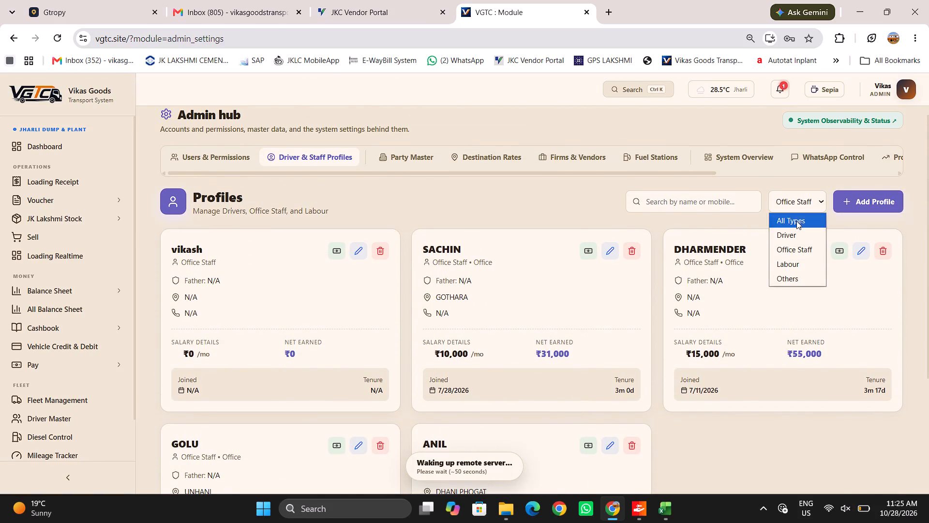
scroll(539, 345, down, 11)
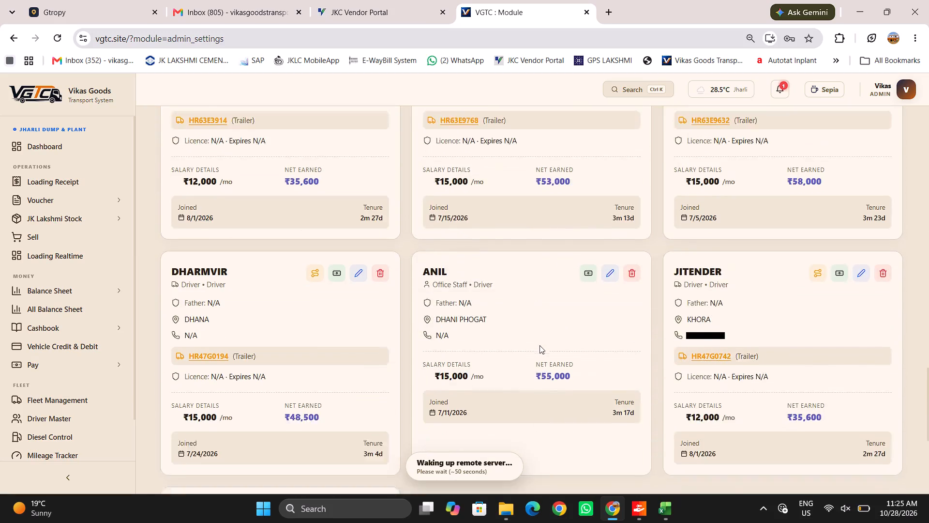
scroll(539, 345, down, 2)
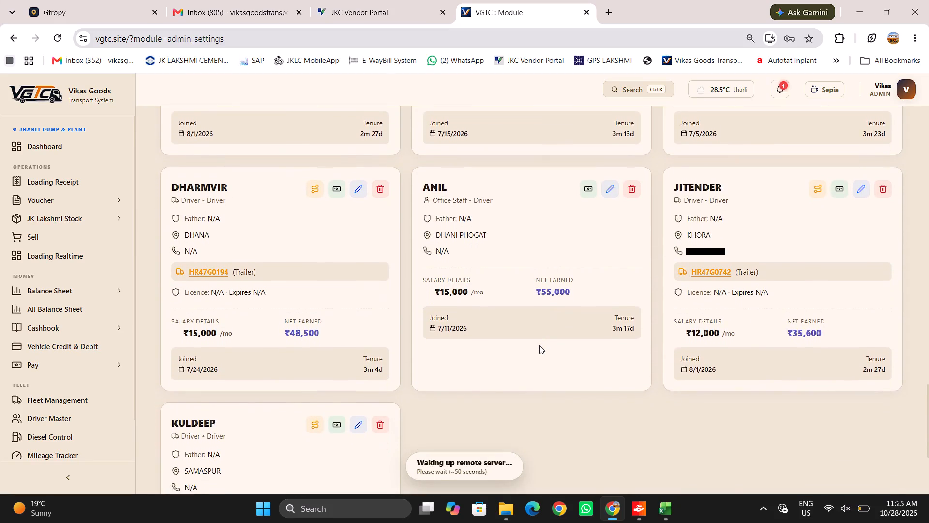
scroll(539, 345, down, 1)
scroll(539, 345, up, 17)
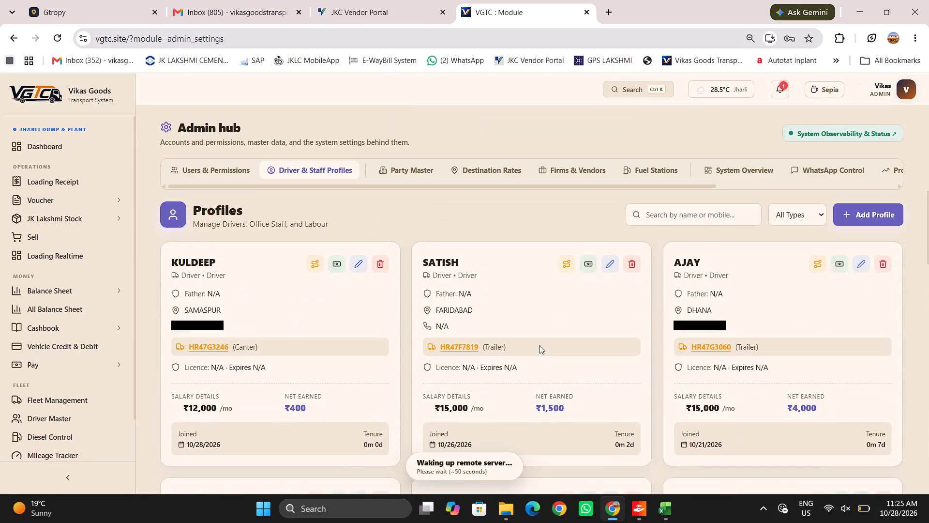
scroll(539, 345, down, 17)
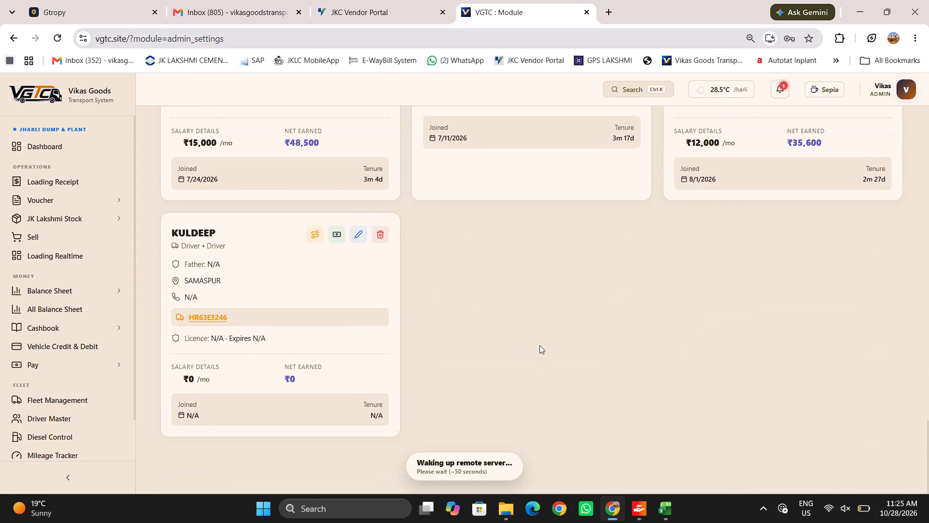
Start a new profile with Driver as the profile type, keeping the Driver department.
scroll(539, 345, up, 14)
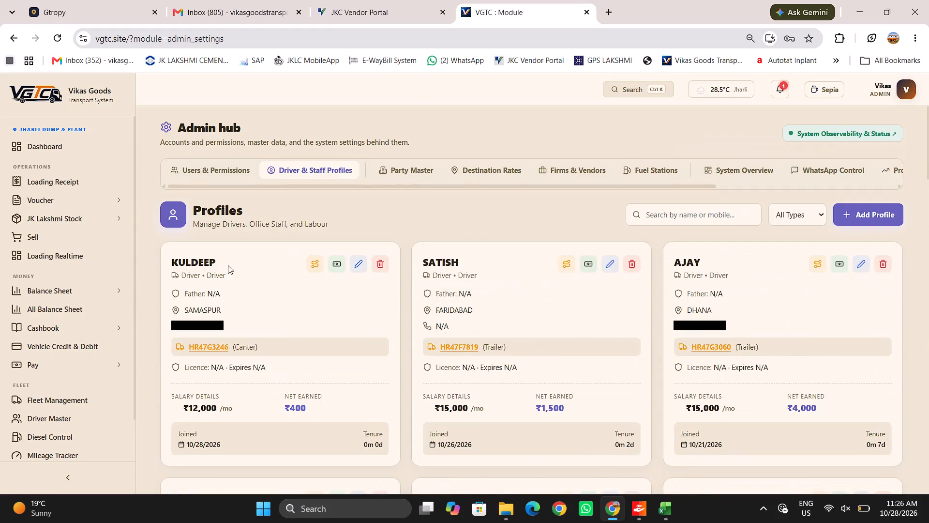
click(865, 219)
click(396, 177)
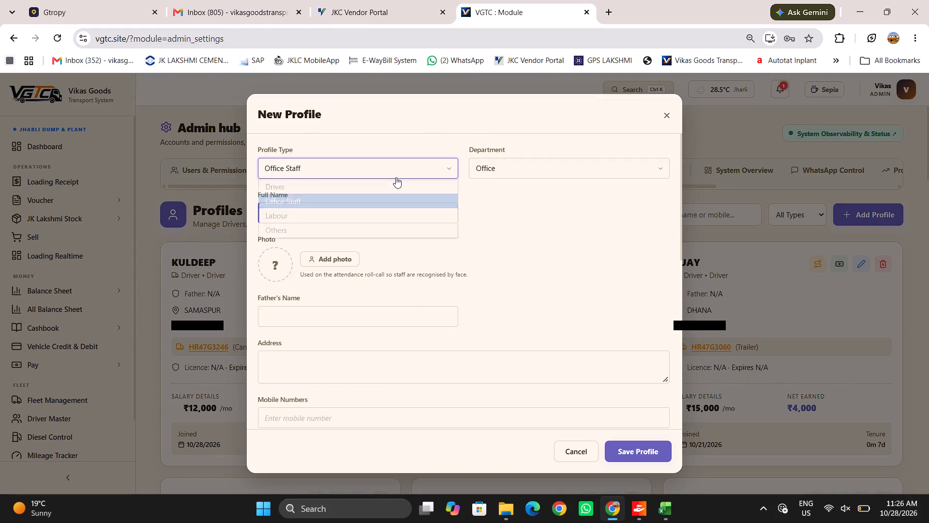
click(367, 184)
drag(544, 163, 360, 165)
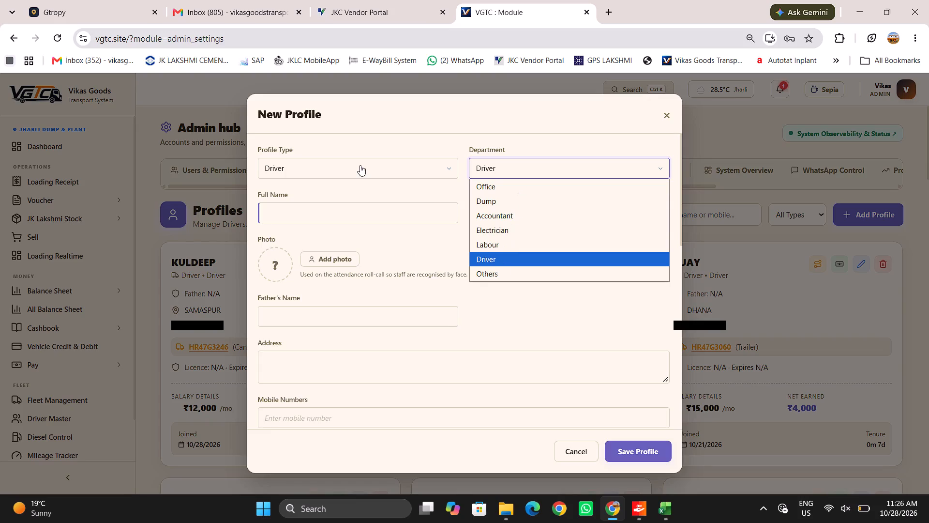
drag(360, 165, 332, 212)
Enter the new driver's name and address in the profile form.
click(332, 212)
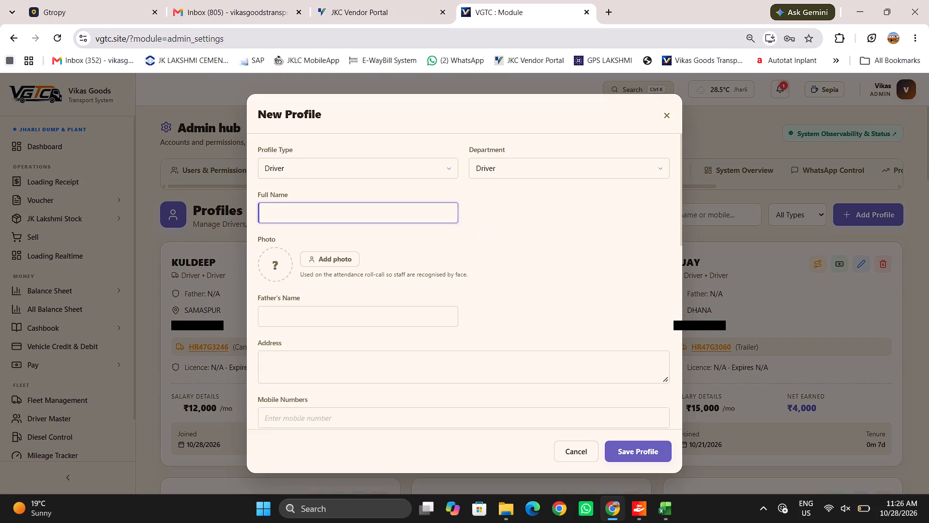
text(PAAWAN)
key(BackSpace)
key(BackSpace)
key(BackSpace)
key(BackSpace)
text(WA)
key(n)
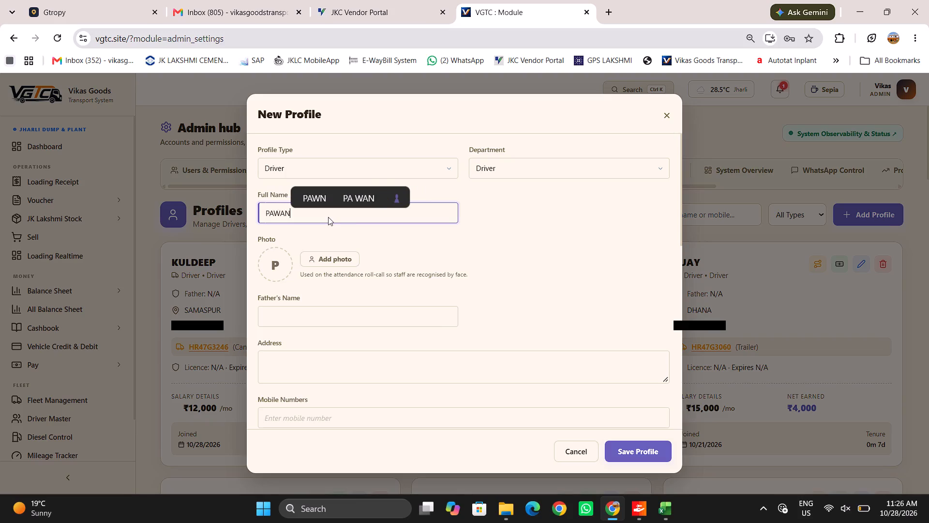
click(320, 378)
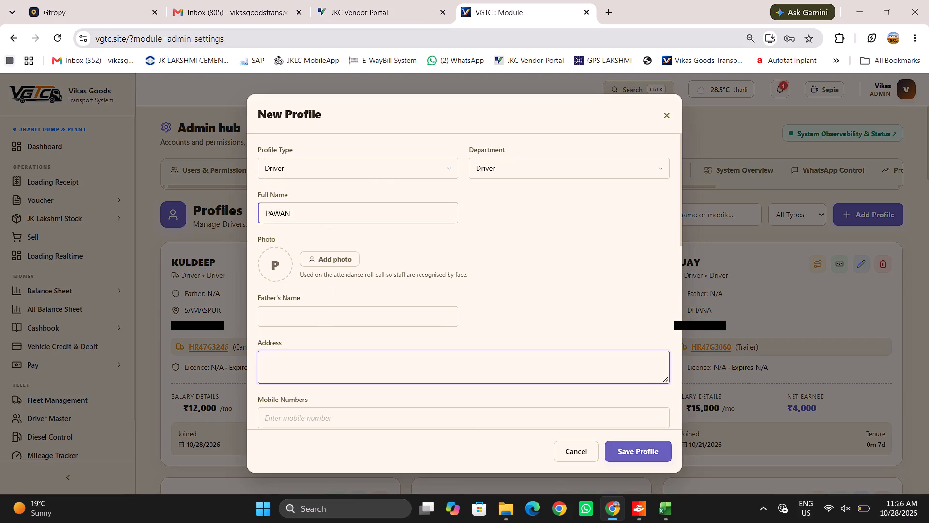
text(KOTPUTLI)
scroll(333, 393, down, 6)
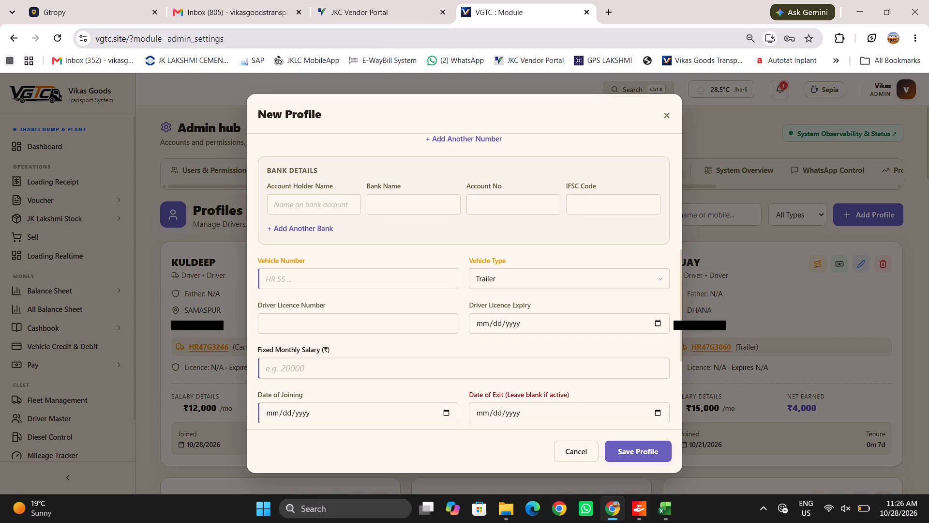
click(365, 368)
text(12000)
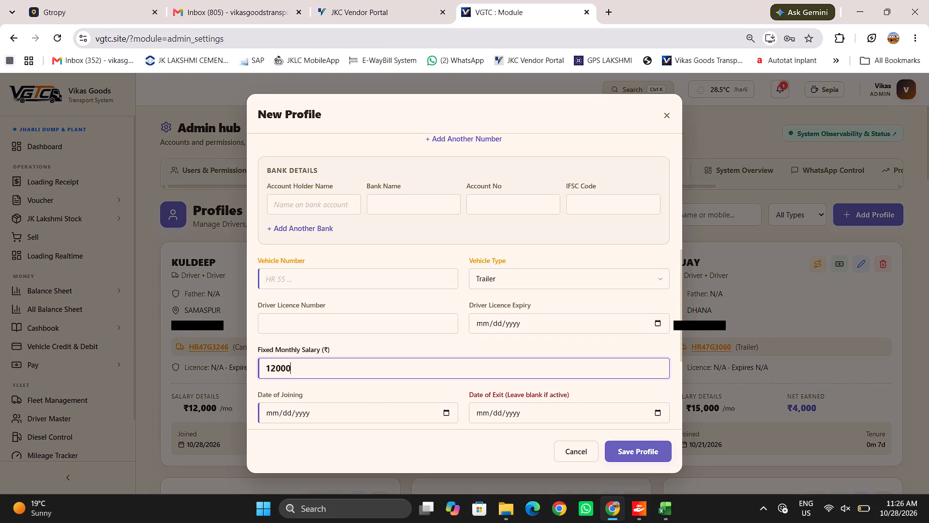
click(449, 412)
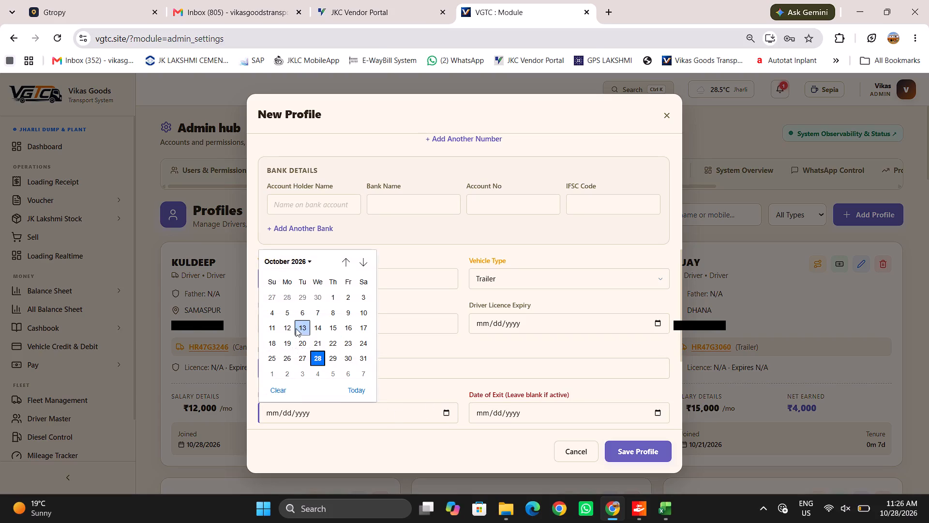
click(312, 354)
click(631, 443)
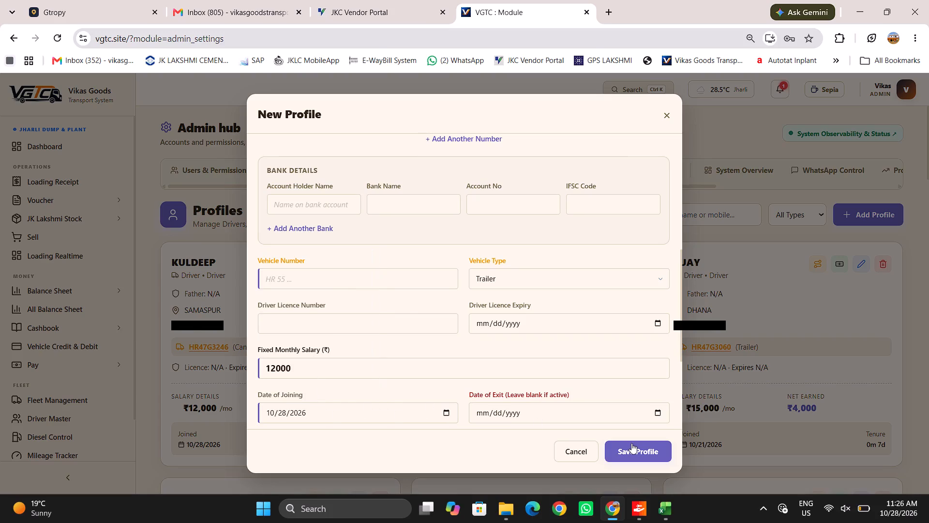
click(369, 277)
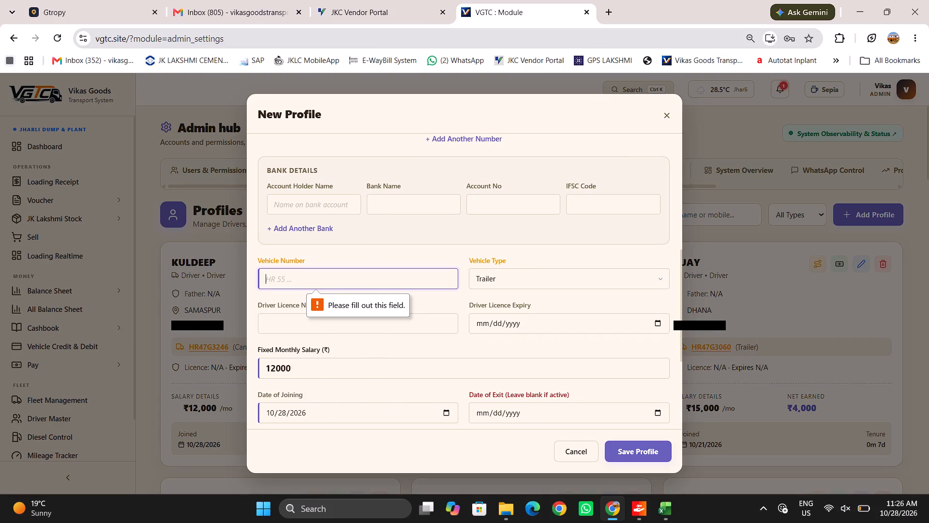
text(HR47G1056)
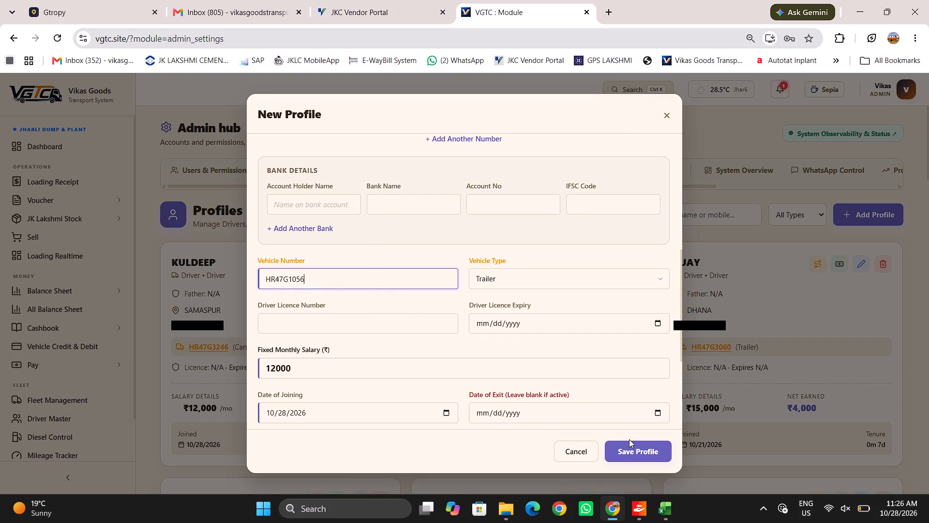
click(626, 448)
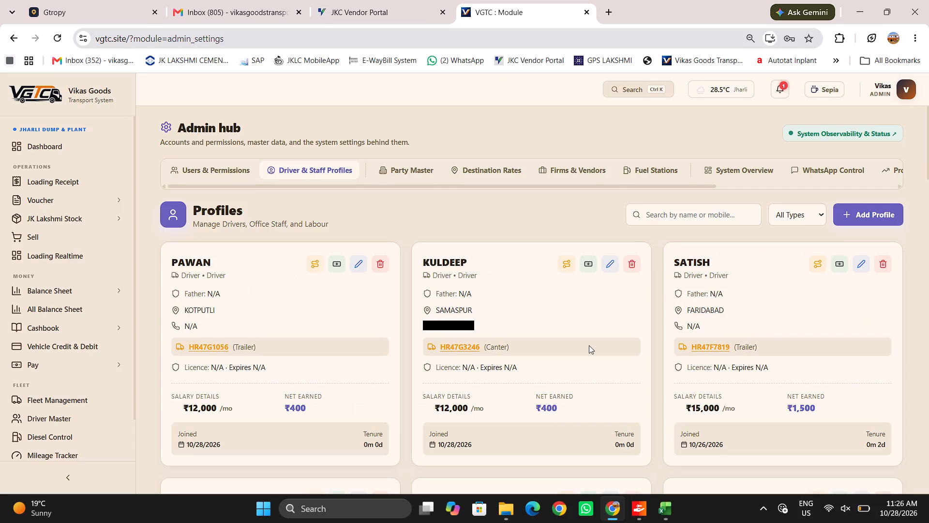
Open the vehicle settlement view of the All Balance Sheet and refresh it.
scroll(589, 345, down, 6)
scroll(589, 345, up, 10)
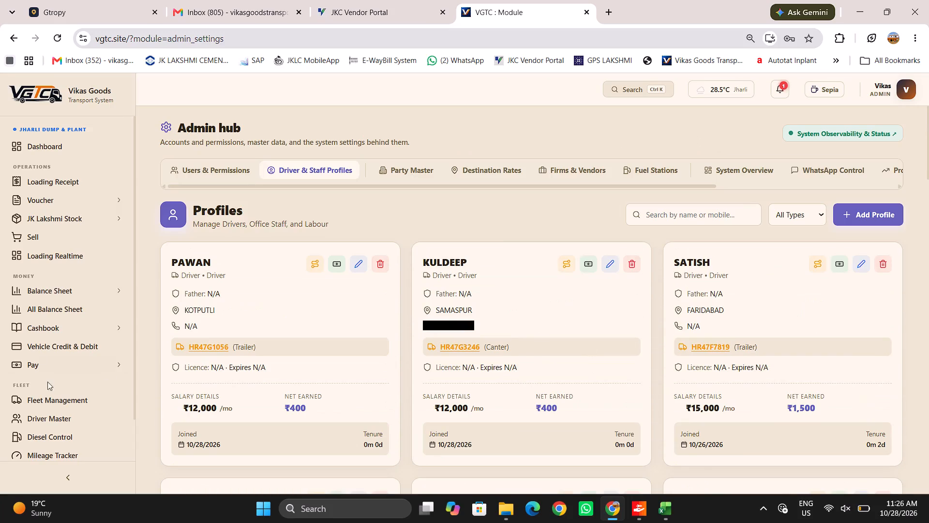
click(53, 311)
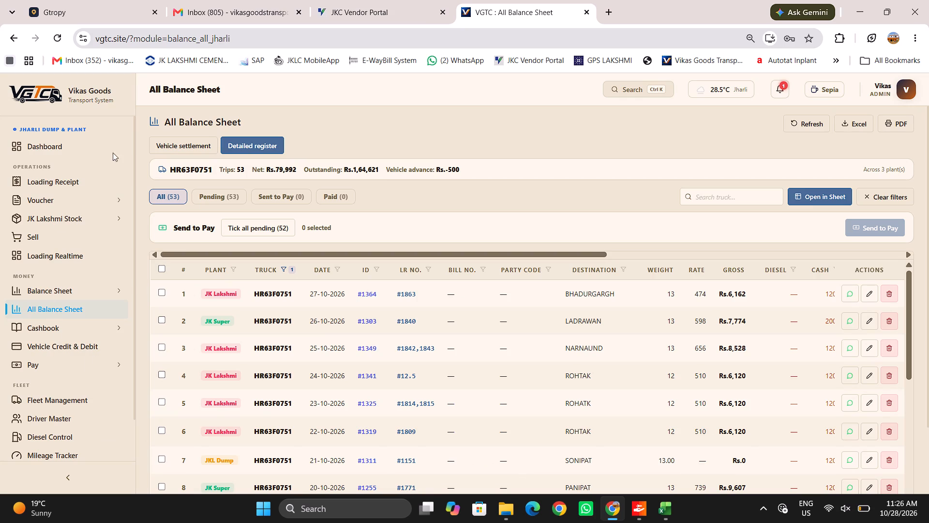
click(180, 142)
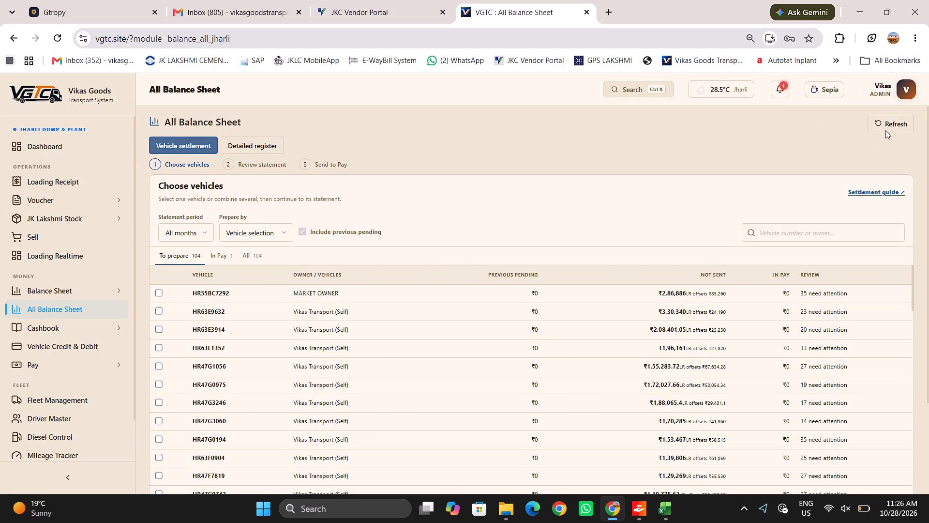
click(896, 122)
click(908, 92)
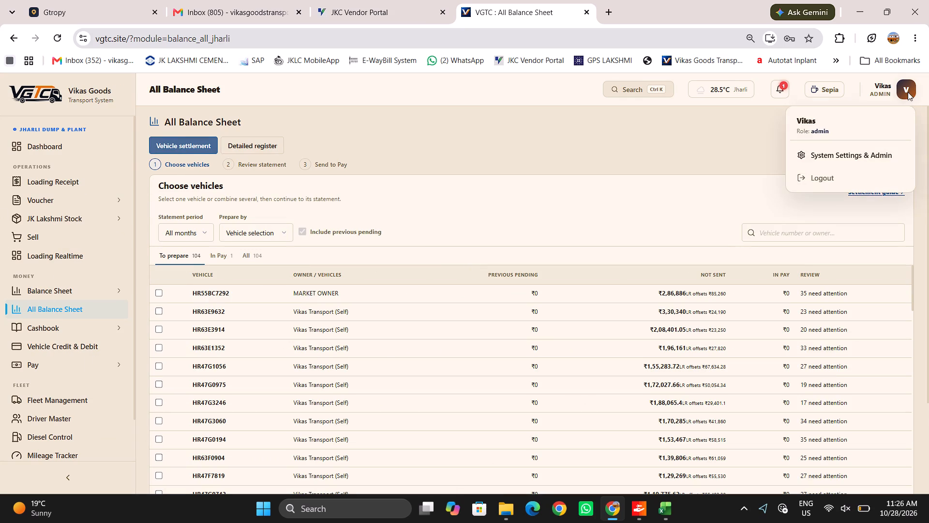
click(739, 142)
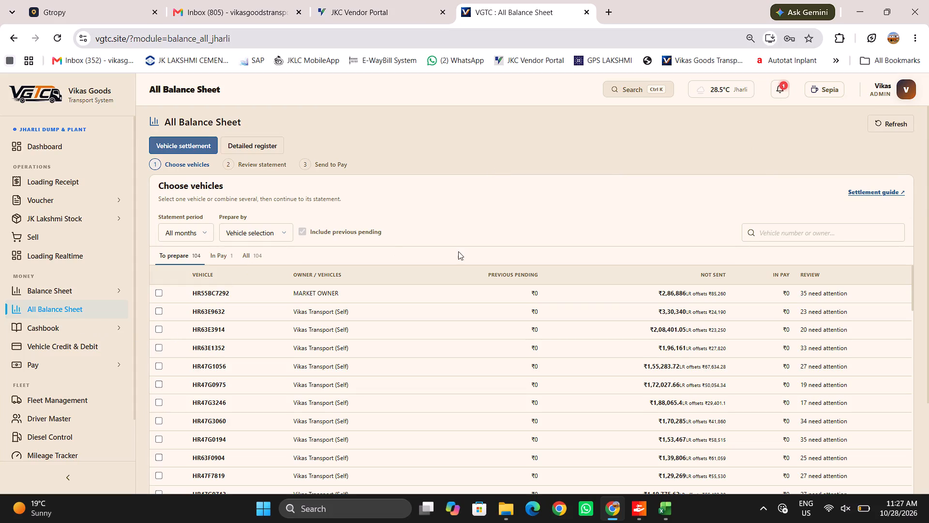
Go to the system settings and open the Profit & Loss report for all own trucks.
click(909, 84)
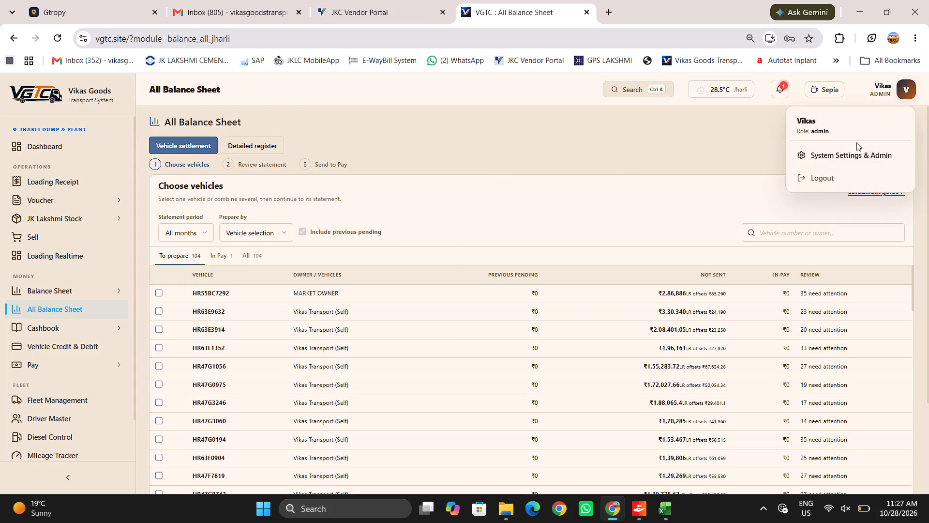
click(855, 156)
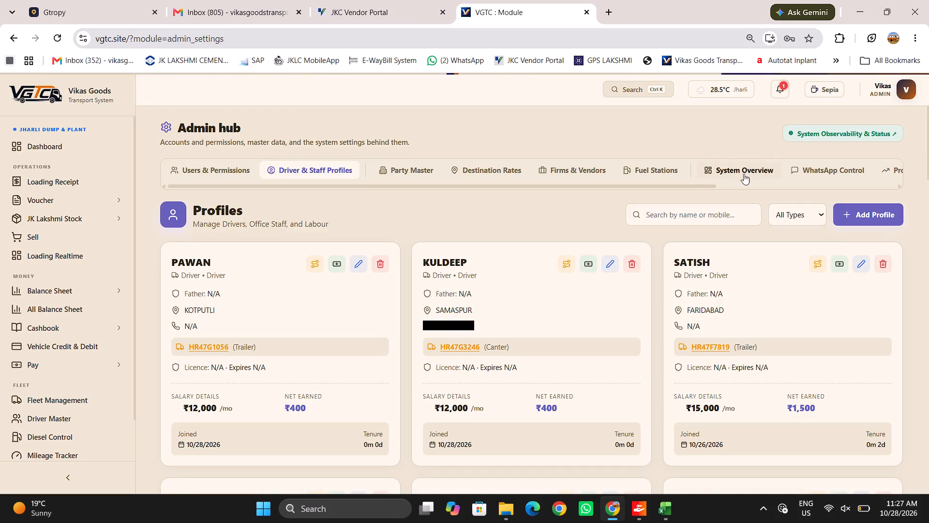
scroll(770, 165, left, 4)
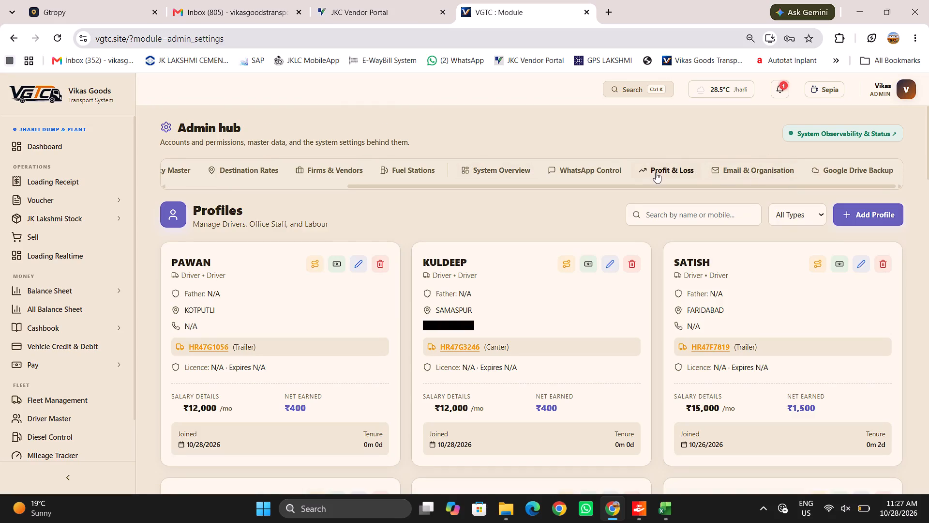
click(656, 172)
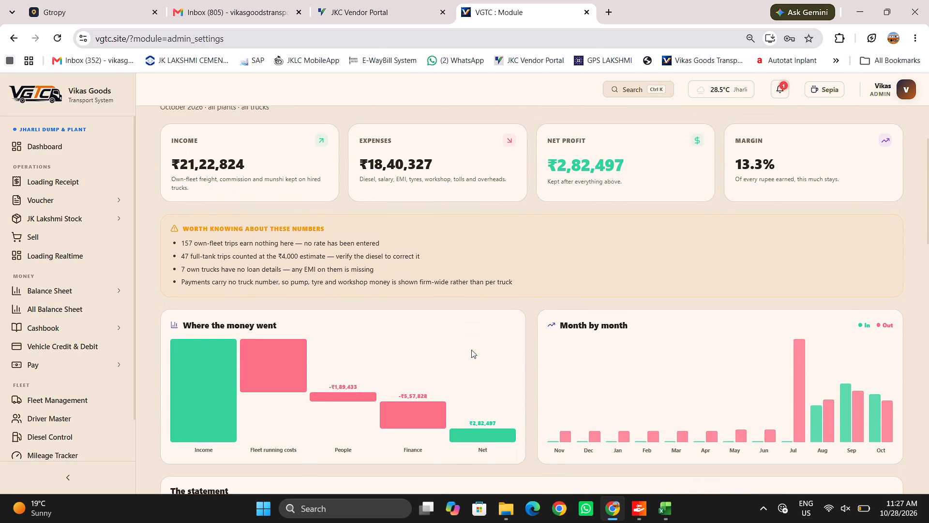
click(634, 126)
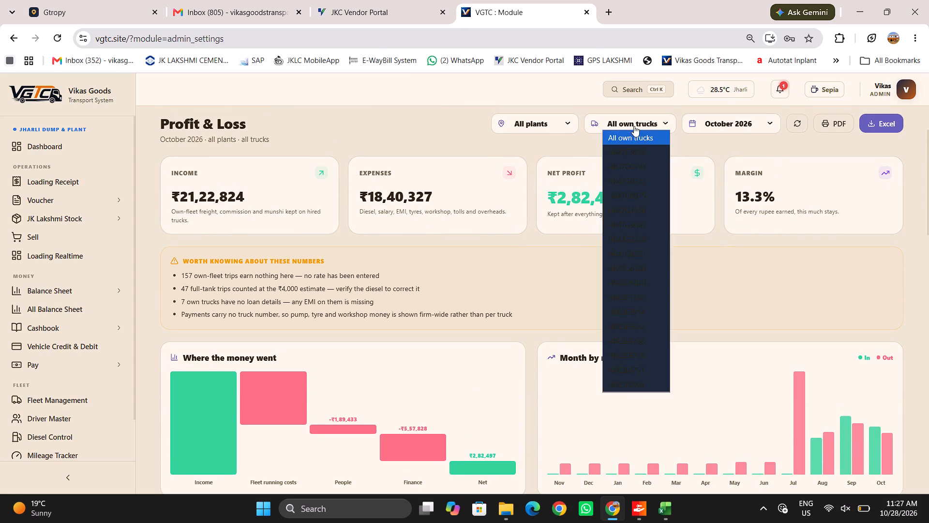
click(634, 126)
Show the profit and loss figures for September 2026 and return the report to October 2026.
click(716, 128)
click(718, 172)
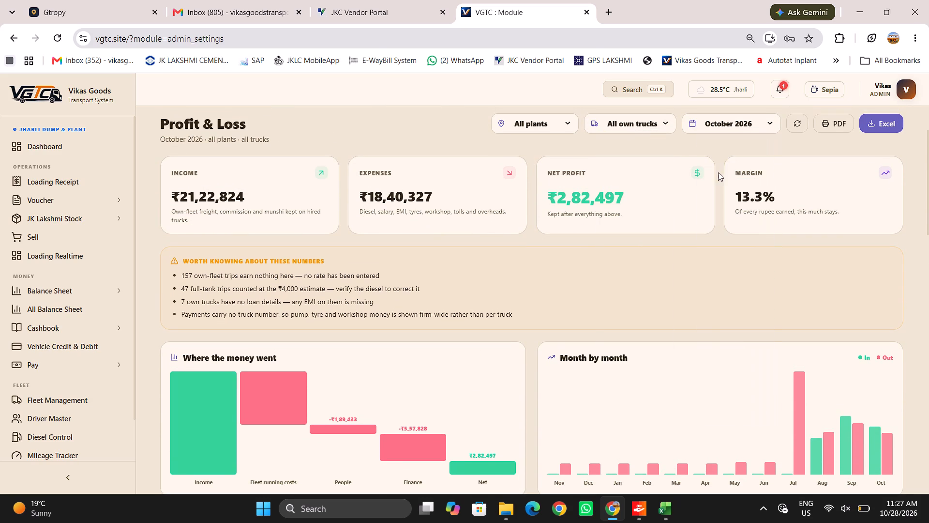
click(741, 122)
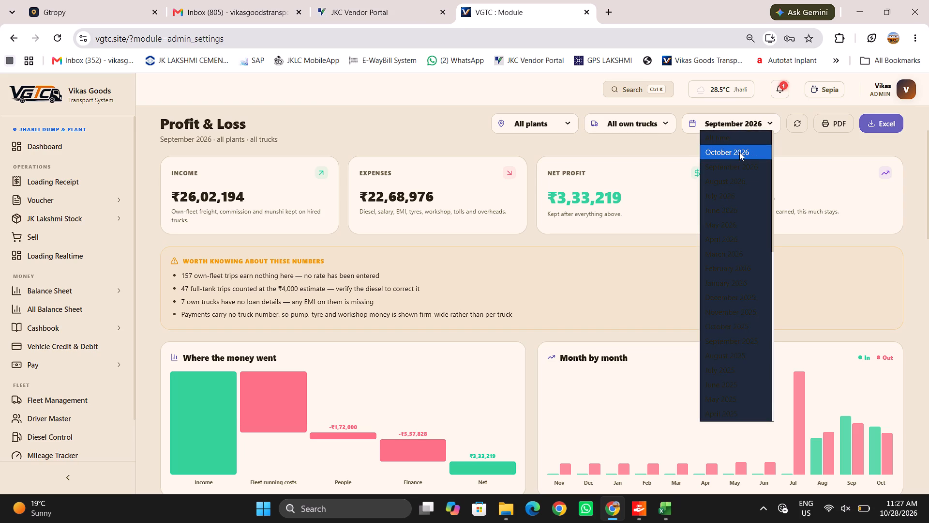
click(739, 152)
click(680, 286)
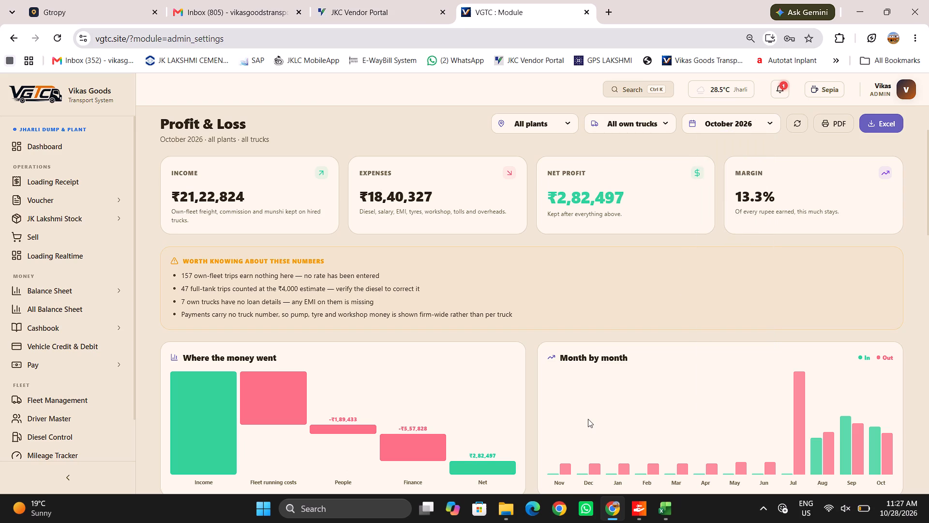
Examine the October 2026 statement's income, fleet running costs, people and finance entries.
scroll(588, 419, down, 3)
scroll(588, 419, left, 3)
scroll(652, 358, down, 4)
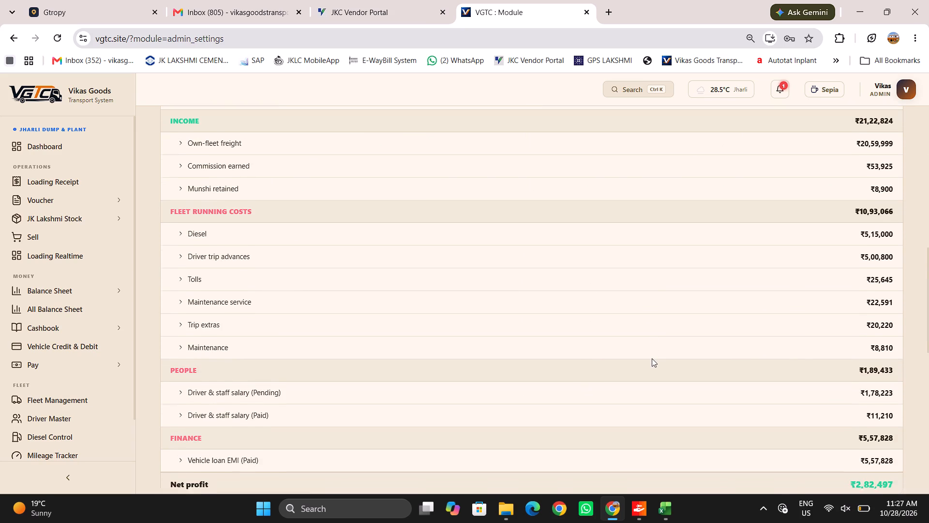
Examine the Profit per truck table through its last truck, along with the GST ledger.
scroll(652, 358, down, 4)
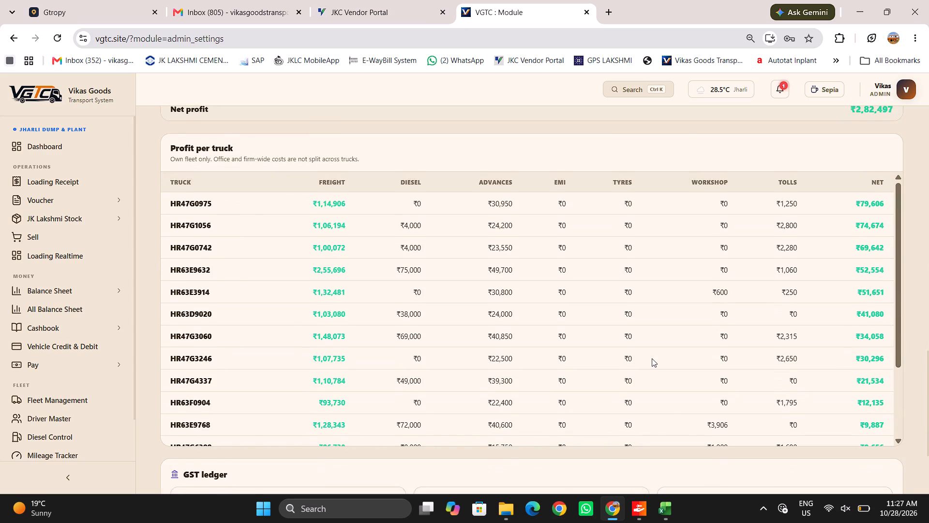
scroll(652, 358, down, 1)
scroll(627, 246, up, 3)
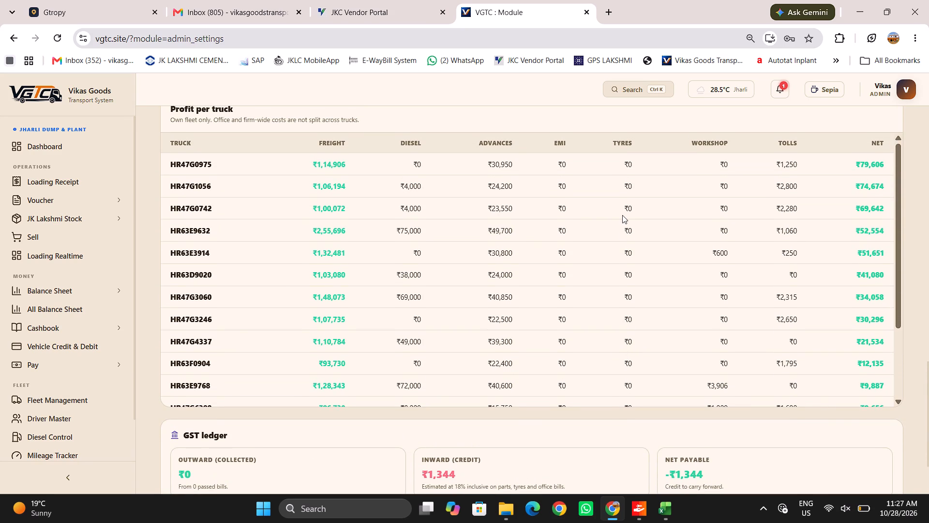
scroll(622, 215, down, 2)
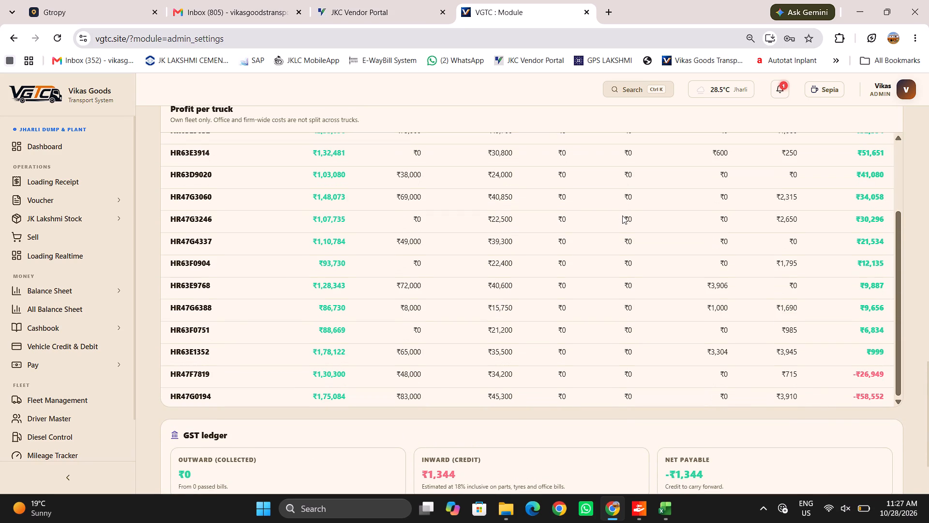
scroll(622, 215, down, 3)
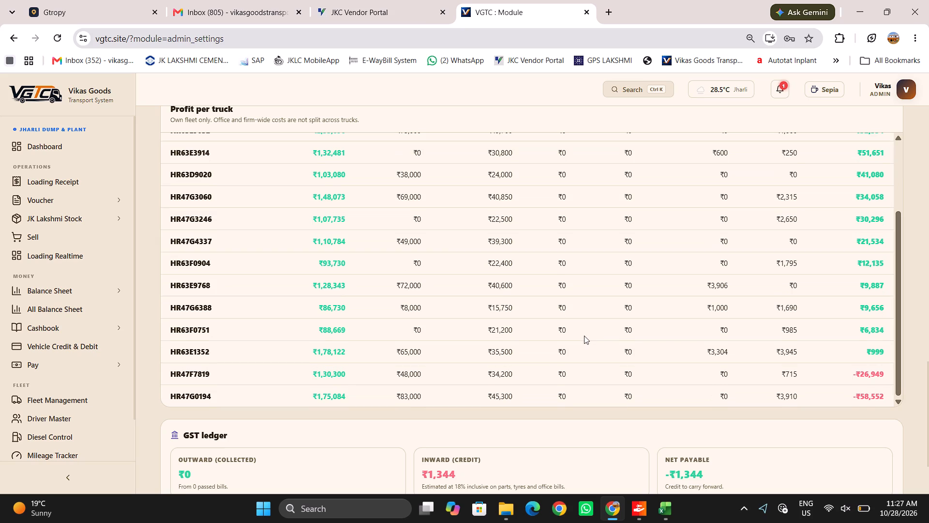
scroll(565, 277, down, 1)
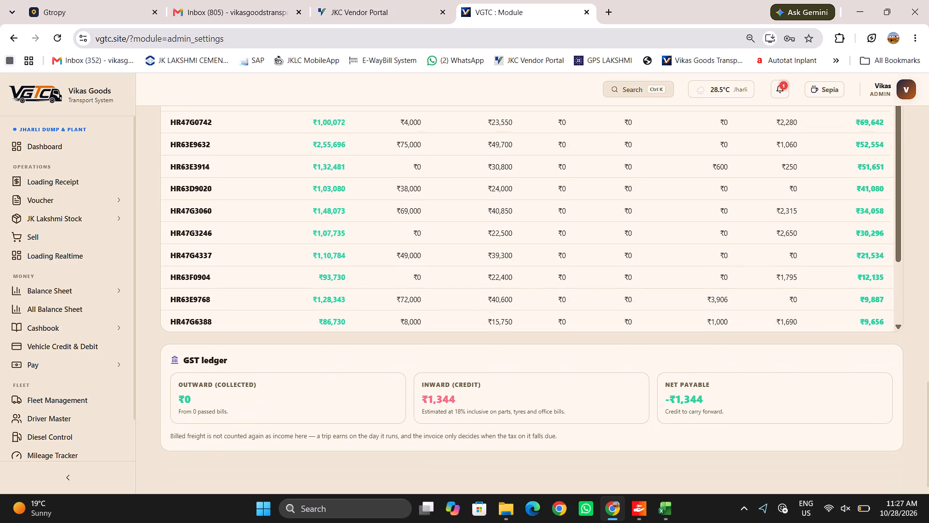
scroll(599, 349, up, 1)
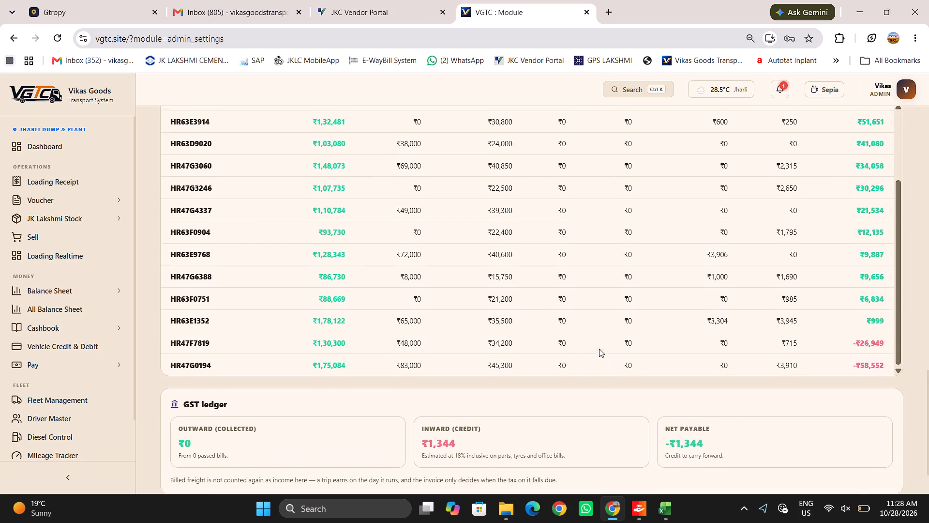
scroll(599, 349, up, 4)
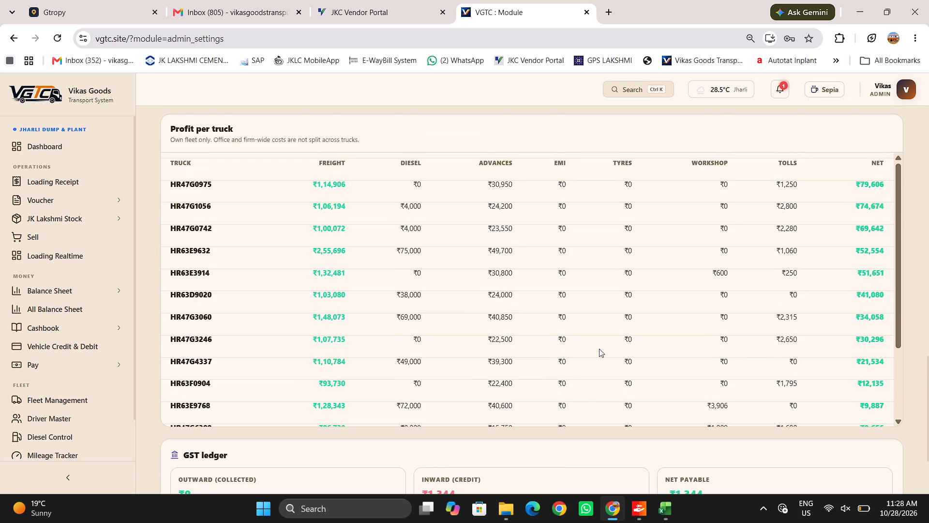
scroll(599, 349, down, 7)
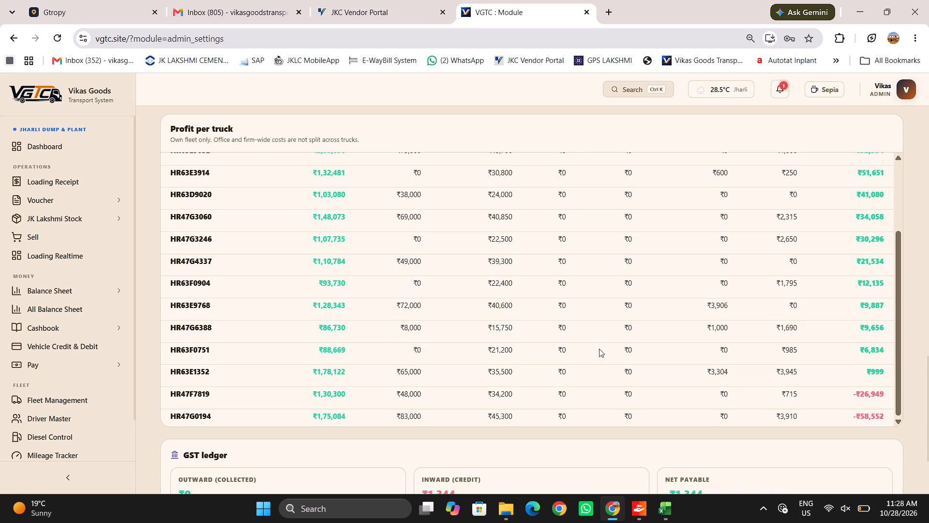
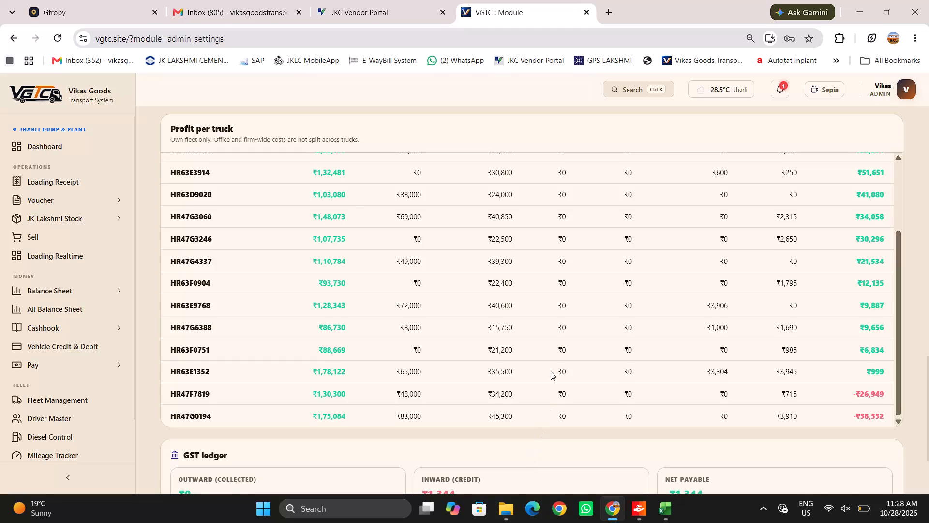
Examine each truck's freight, costs and net result in the Profit per truck table, along with the GST ledger below it.
scroll(551, 371, down, 1)
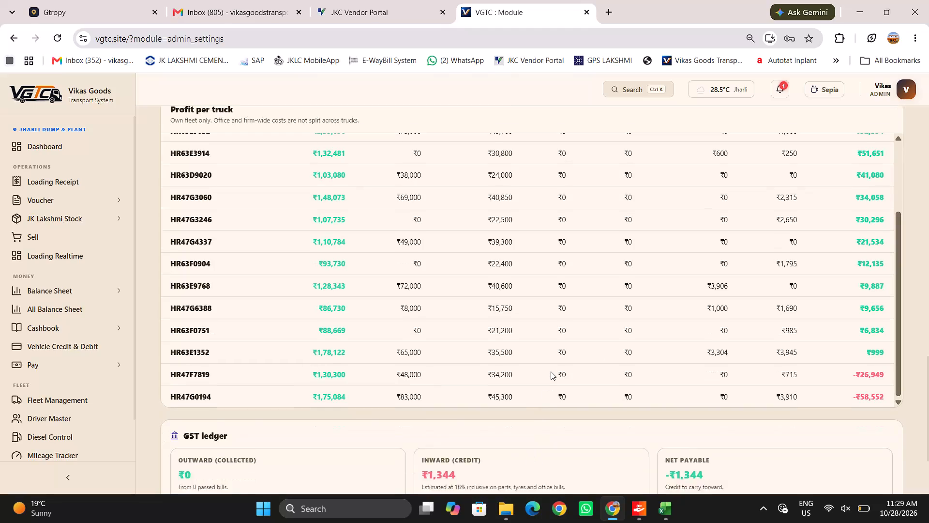
scroll(551, 371, down, 2)
scroll(551, 371, up, 7)
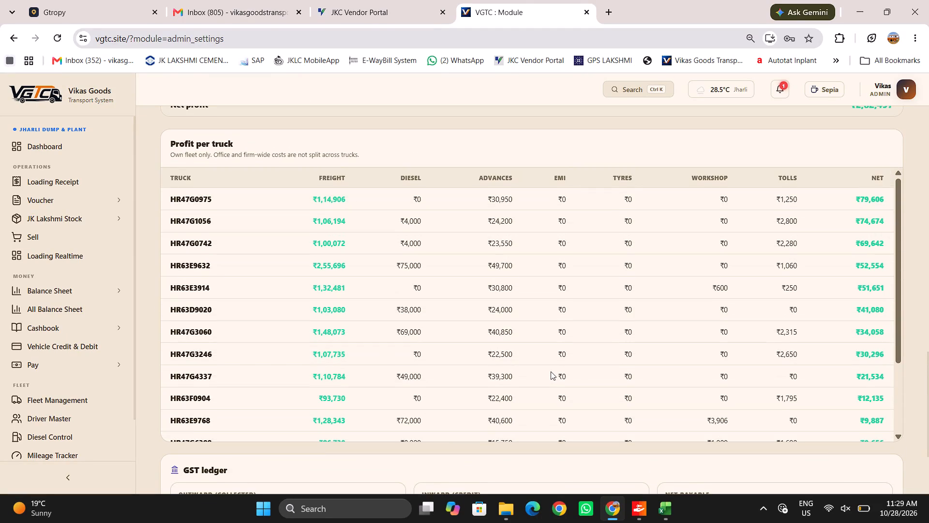
scroll(551, 371, down, 2)
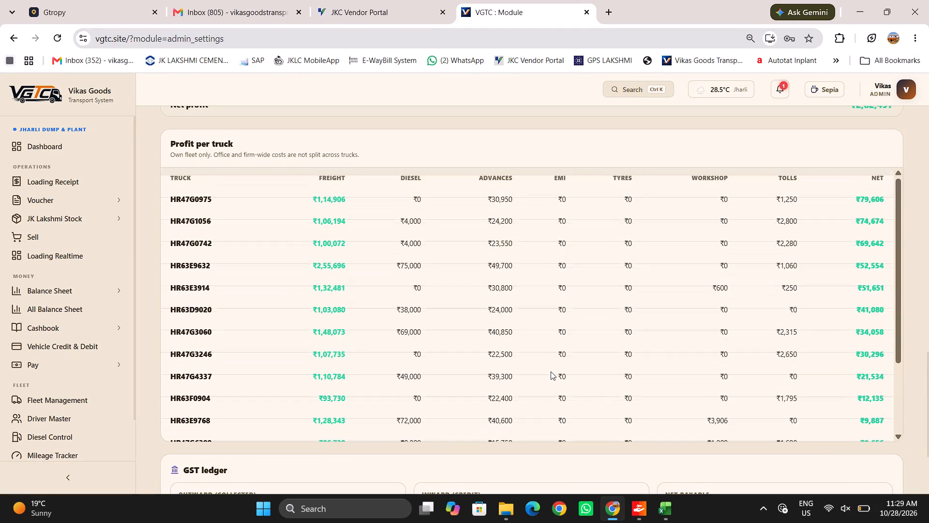
scroll(551, 371, down, 2)
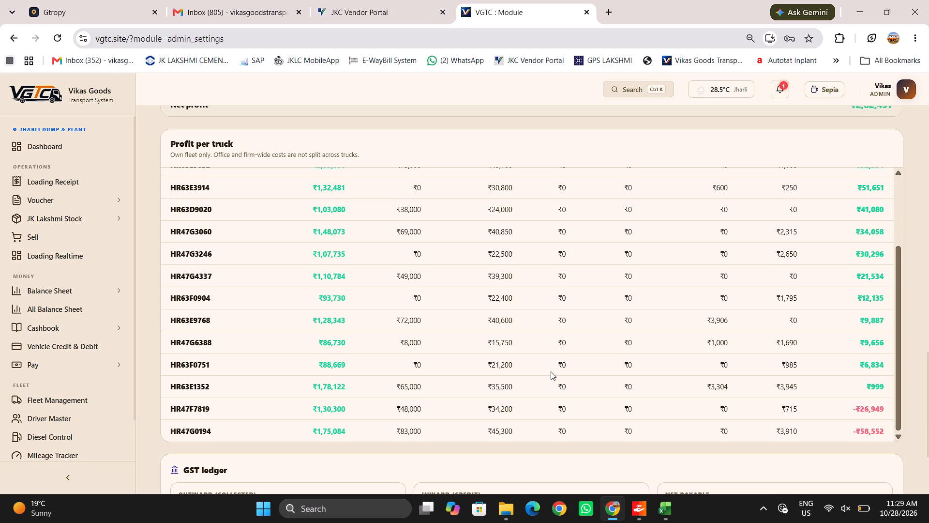
scroll(551, 371, down, 2)
scroll(551, 371, up, 1)
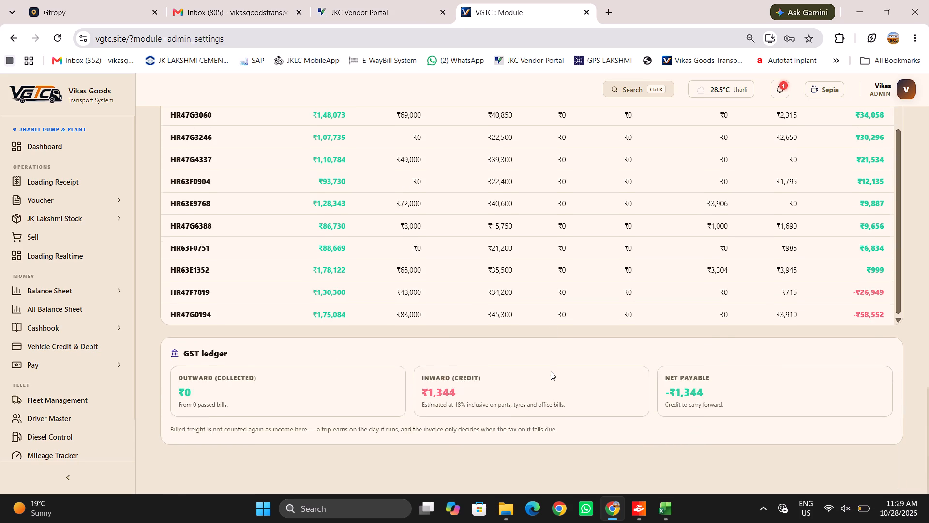
scroll(551, 371, up, 1)
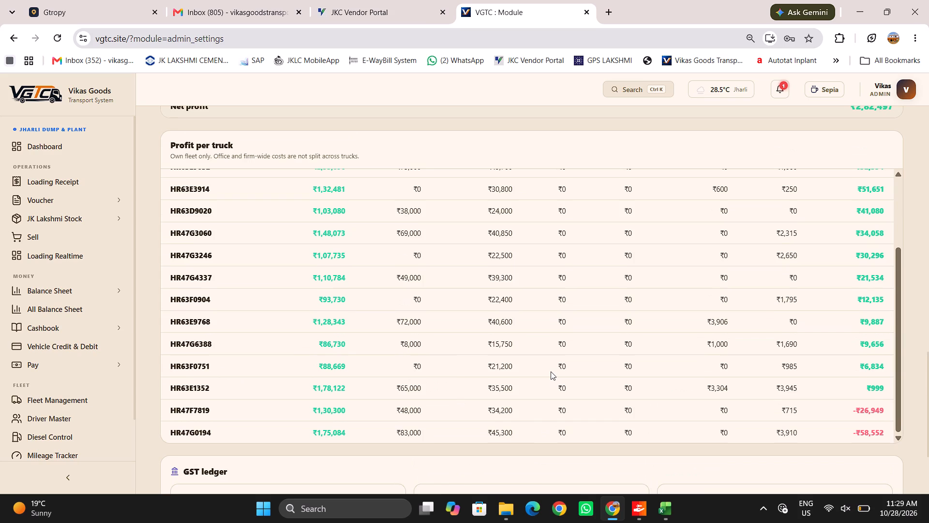
scroll(551, 371, up, 1)
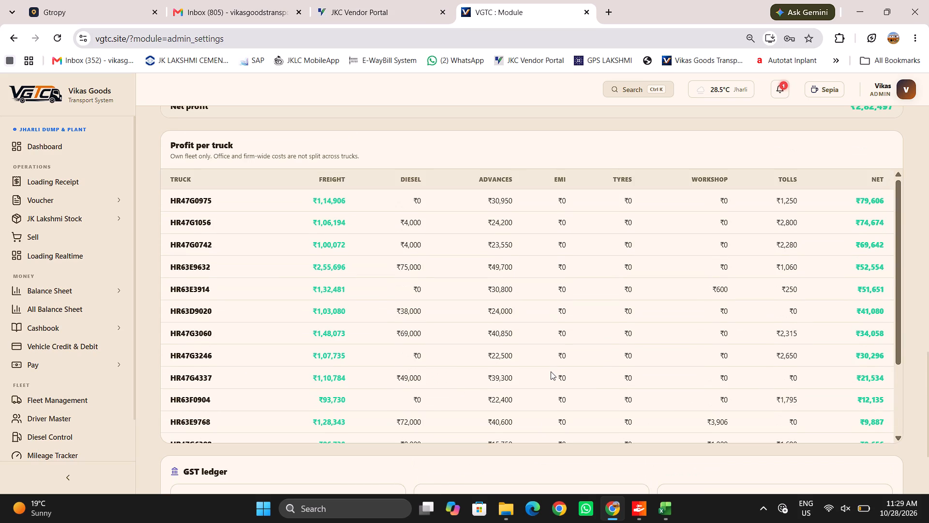
scroll(551, 371, up, 3)
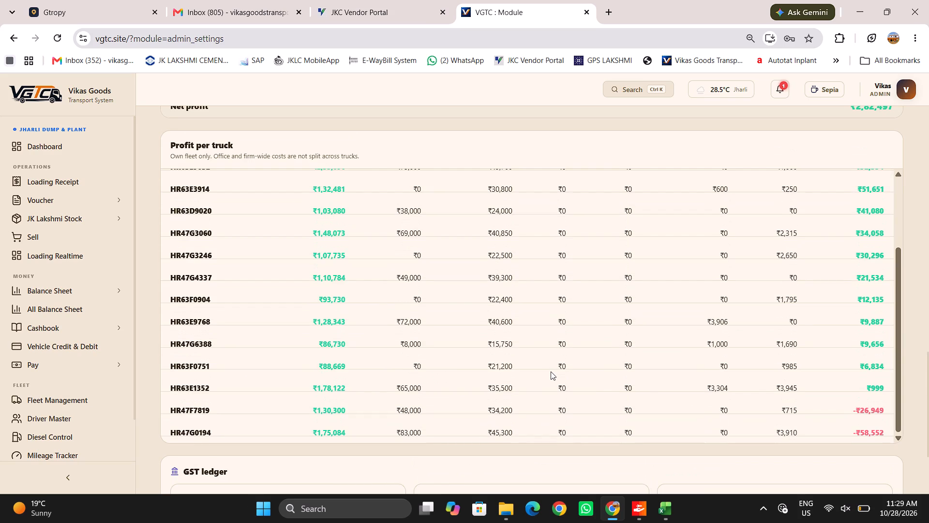
scroll(551, 371, up, 1)
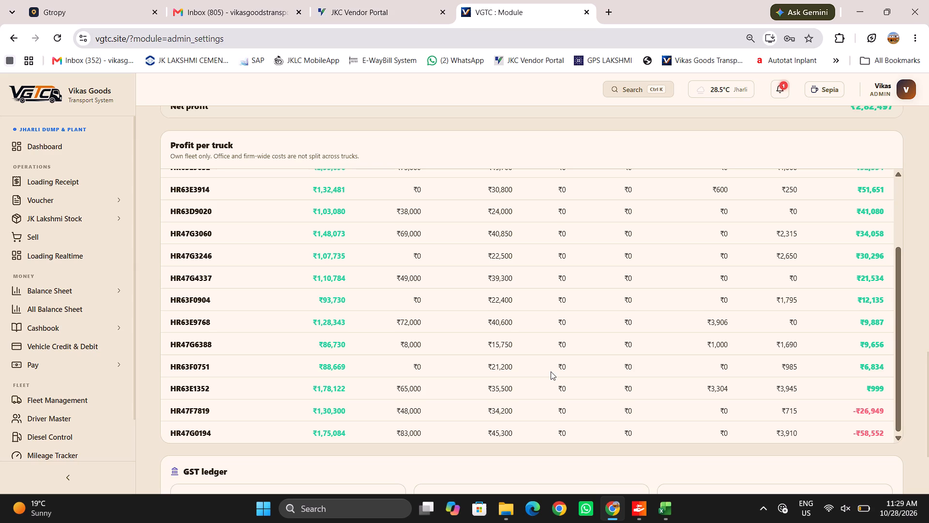
scroll(551, 371, up, 1)
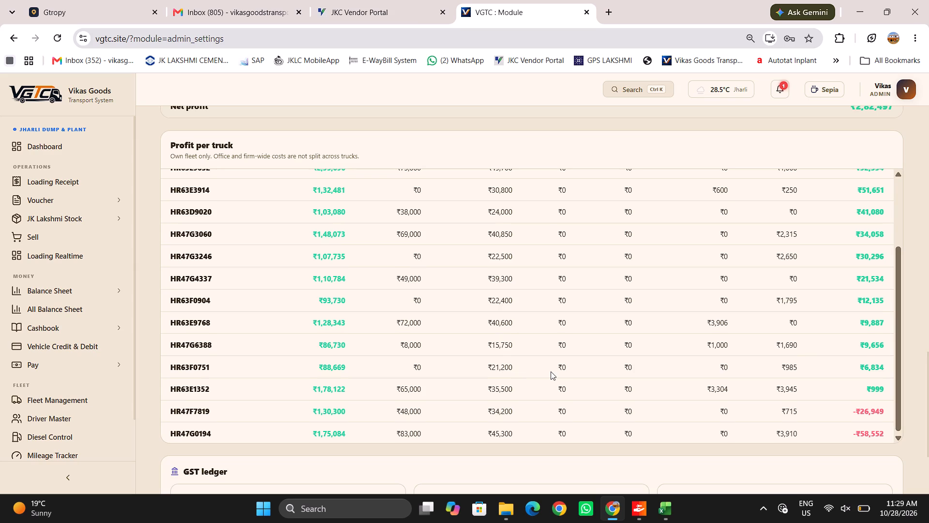
scroll(551, 371, up, 2)
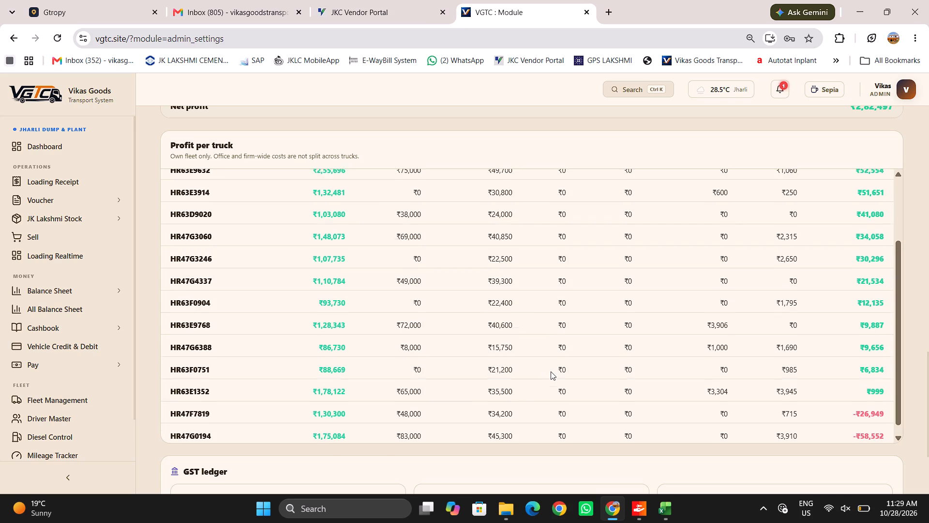
scroll(551, 371, up, 1)
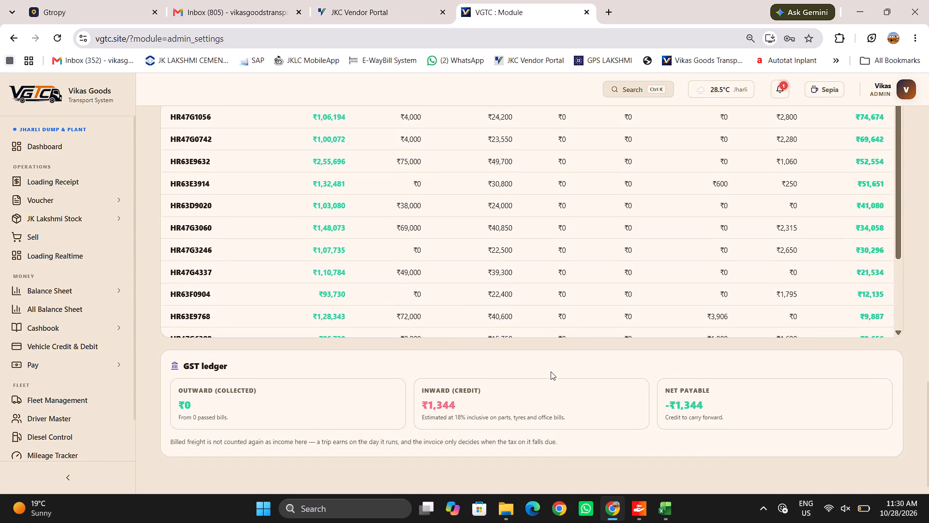
scroll(557, 326, down, 1)
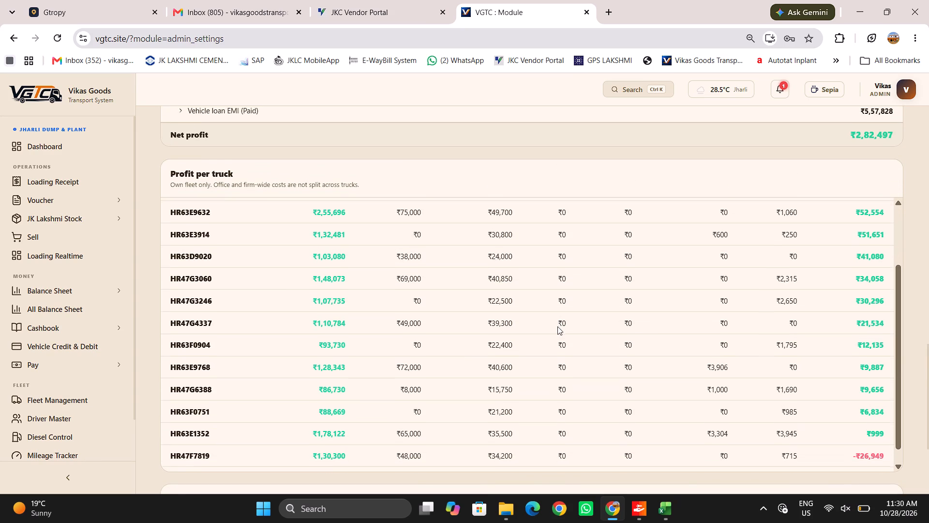
scroll(557, 326, down, 1)
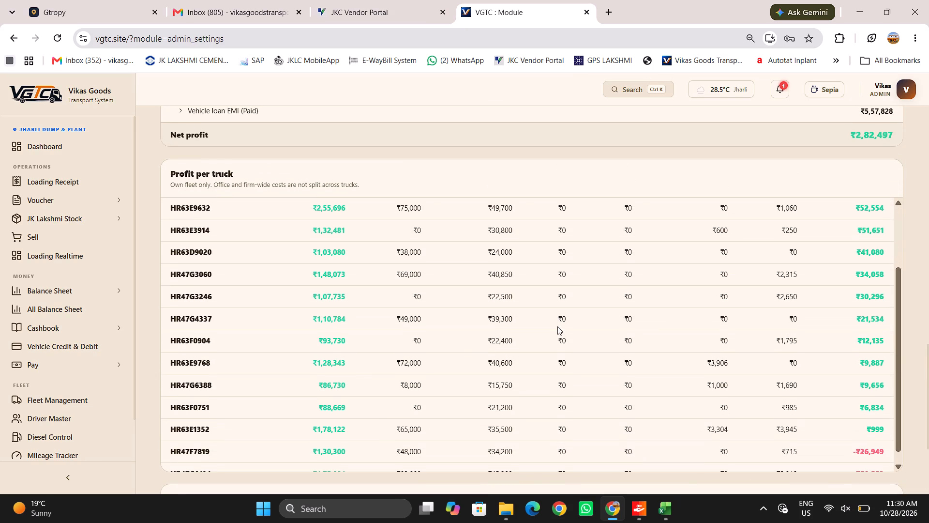
scroll(557, 326, down, 1)
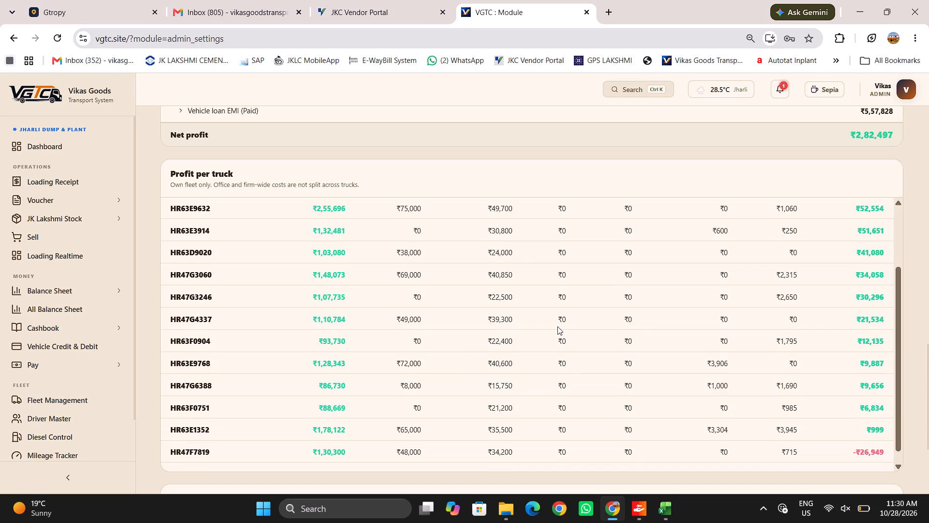
scroll(557, 326, down, 1)
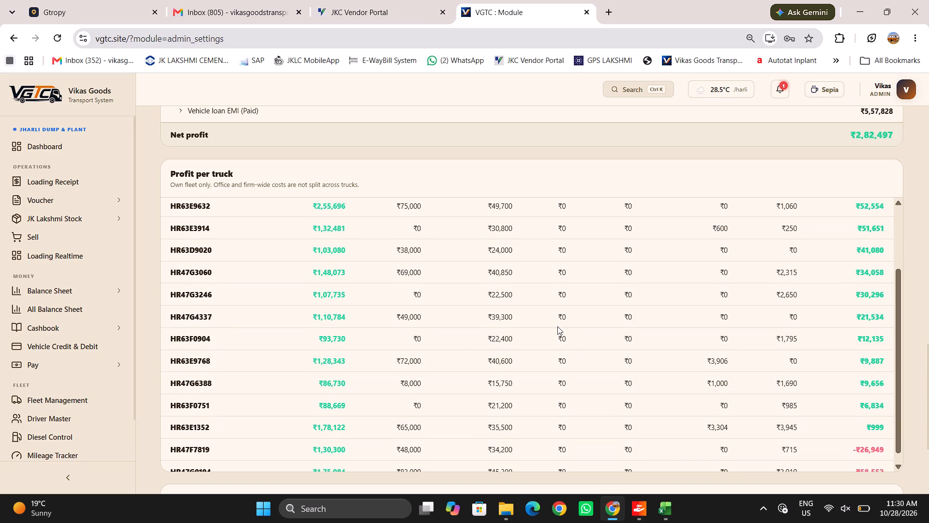
scroll(557, 326, down, 1)
scroll(557, 326, up, 2)
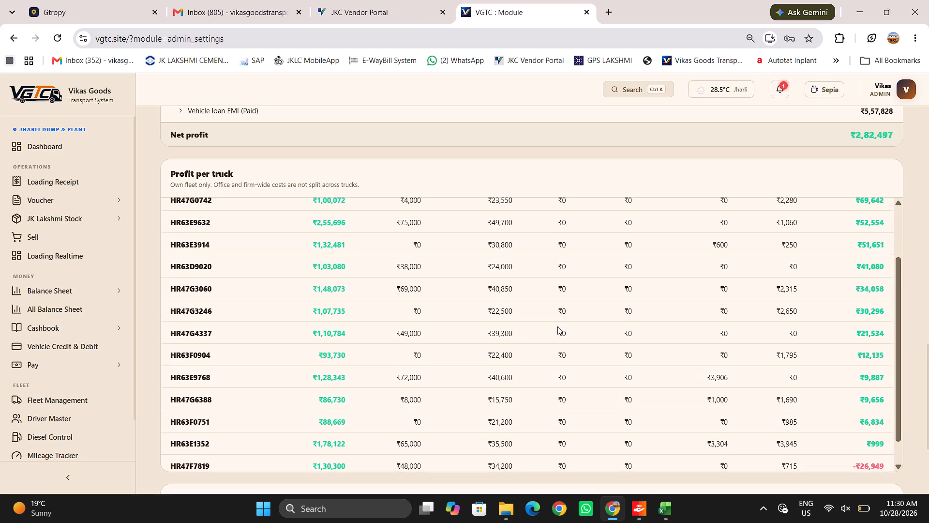
scroll(557, 326, up, 2)
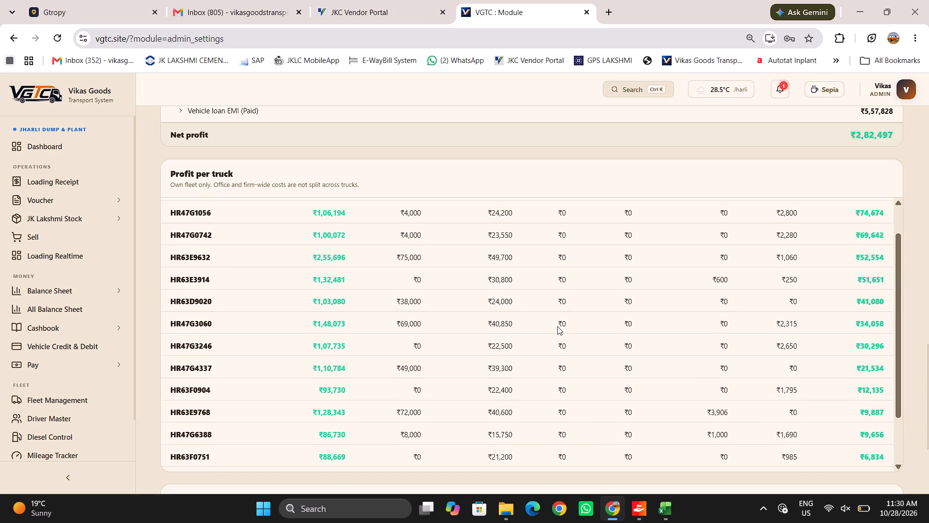
scroll(557, 326, up, 1)
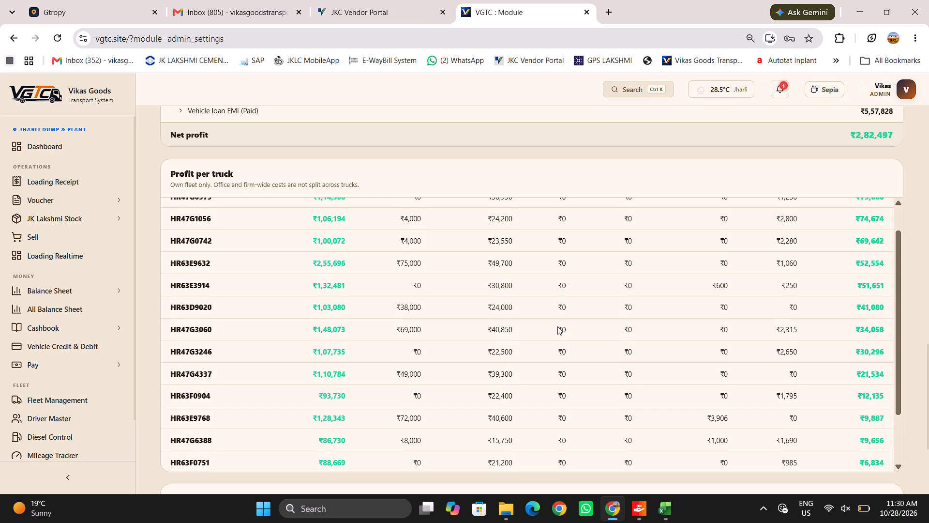
scroll(557, 326, up, 1)
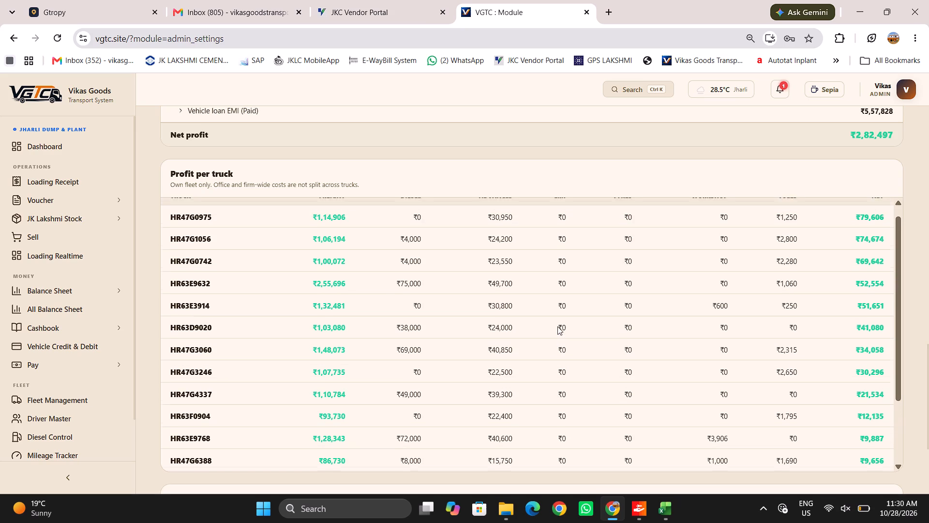
scroll(557, 326, up, 1)
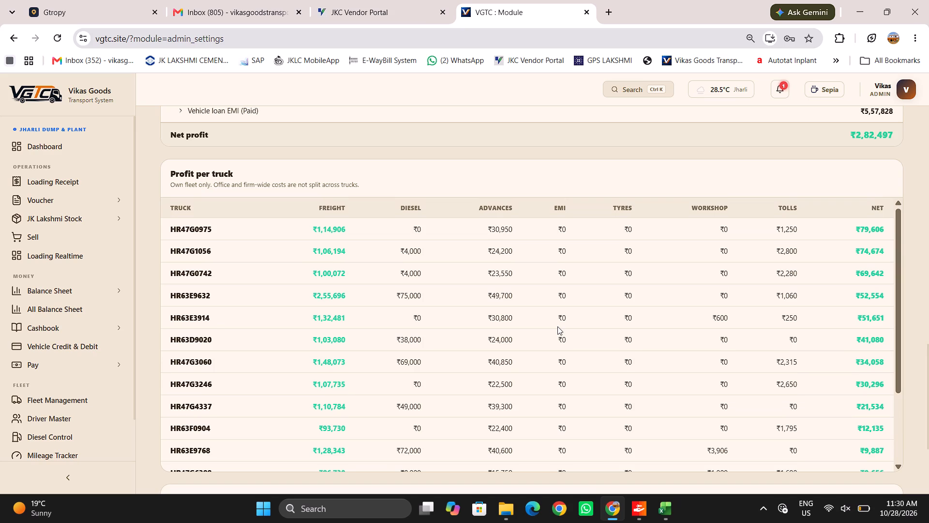
scroll(557, 326, up, 1)
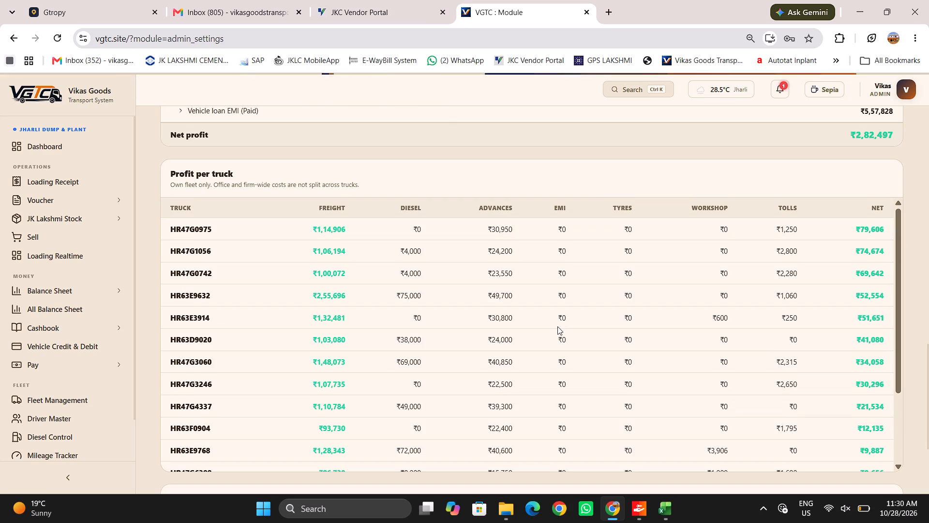
scroll(557, 326, up, 1)
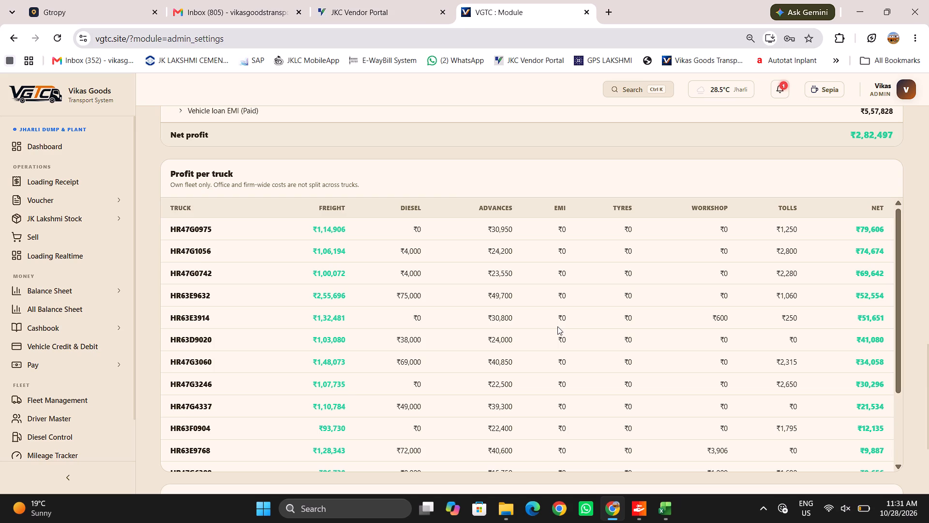
scroll(557, 326, up, 3)
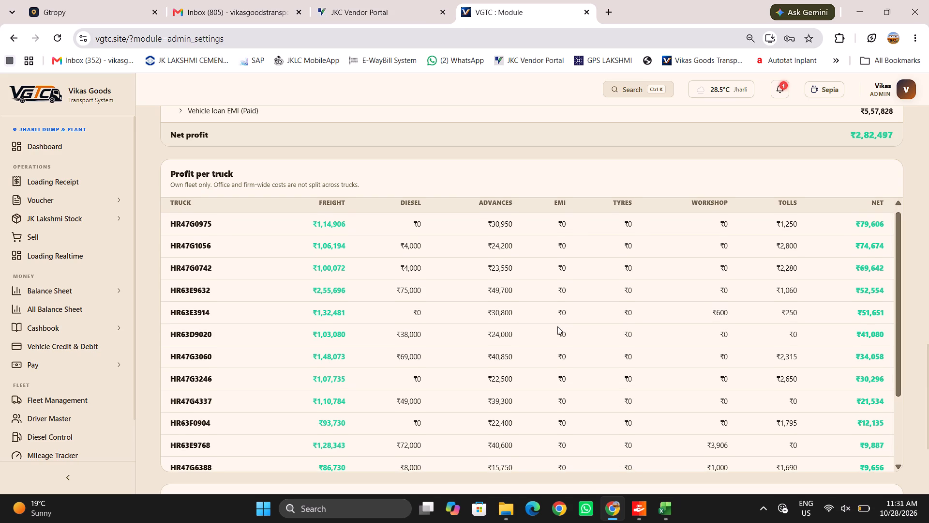
scroll(557, 326, up, 2)
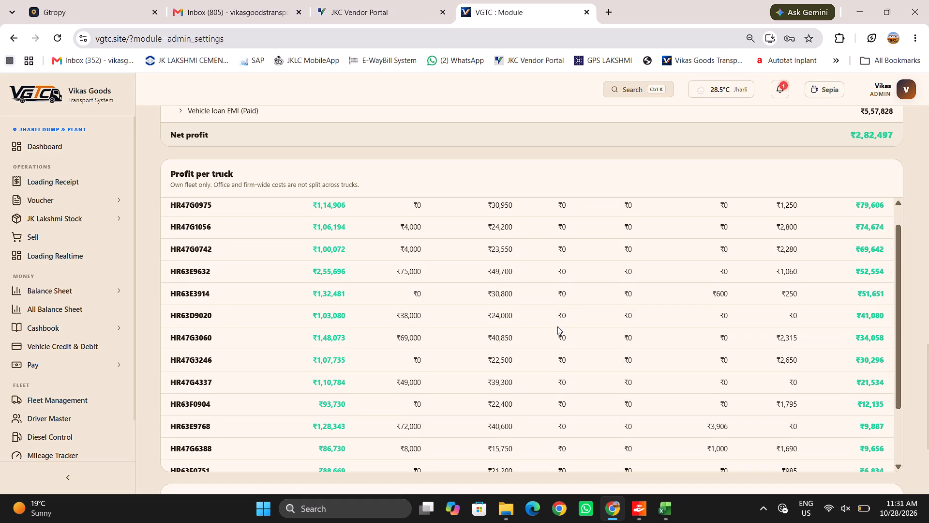
scroll(557, 326, up, 3)
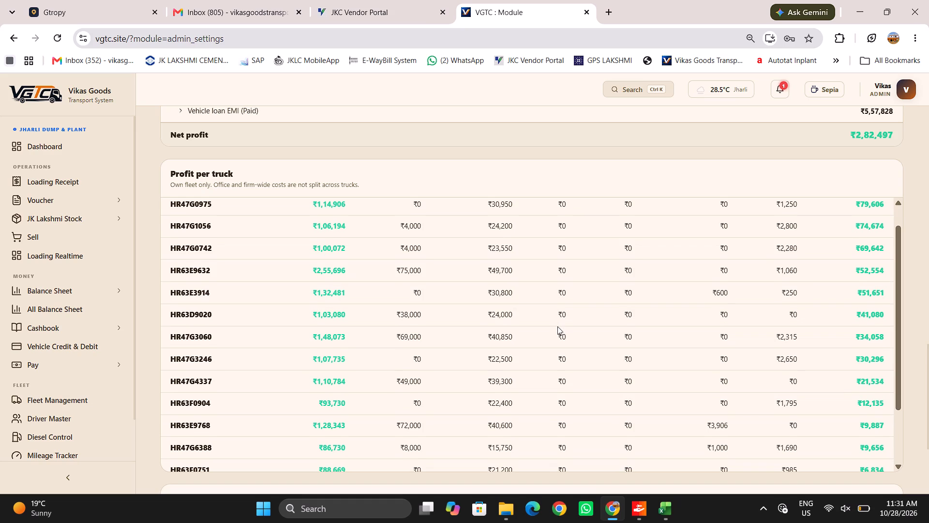
scroll(557, 326, up, 1)
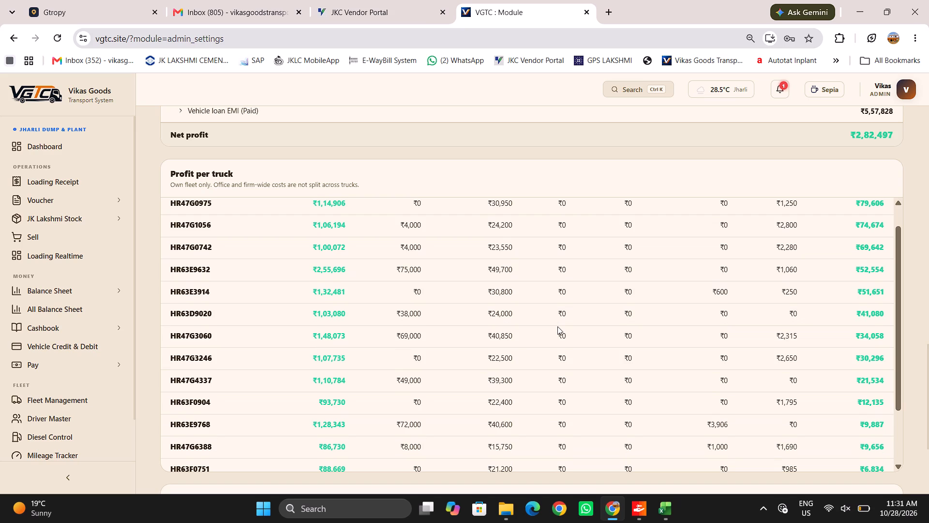
scroll(557, 326, up, 1)
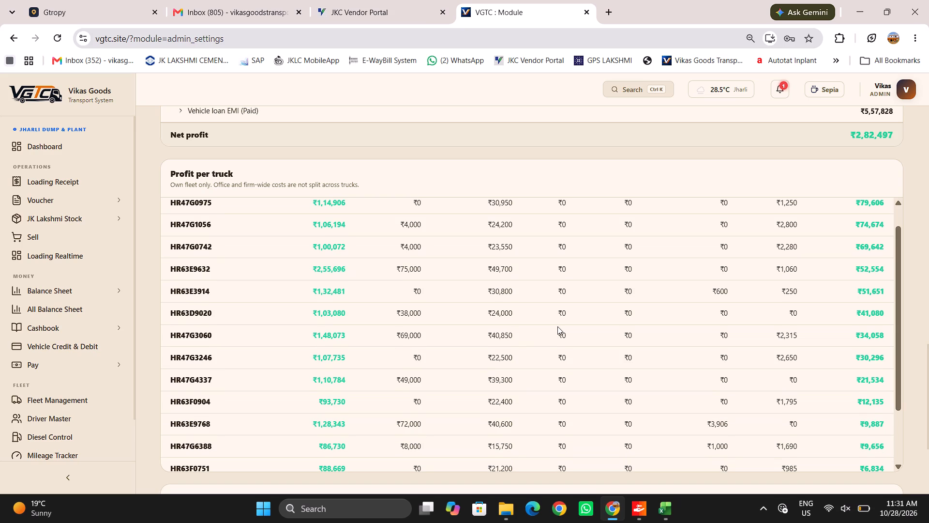
scroll(557, 326, up, 1)
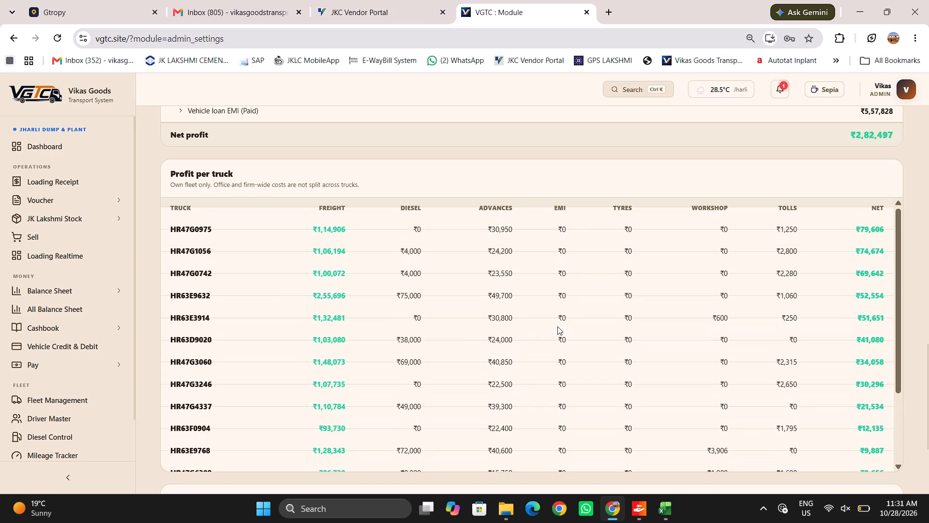
scroll(557, 326, down, 4)
scroll(557, 326, up, 1)
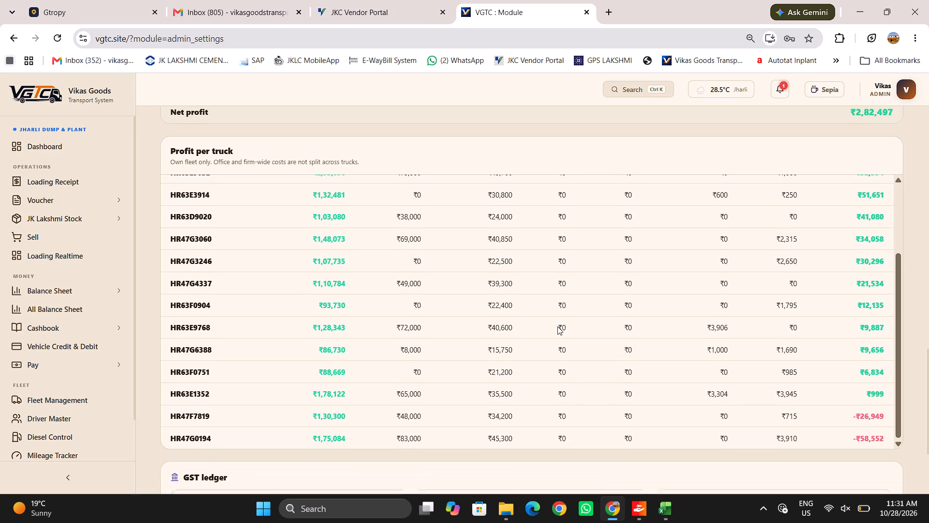
scroll(557, 326, up, 1)
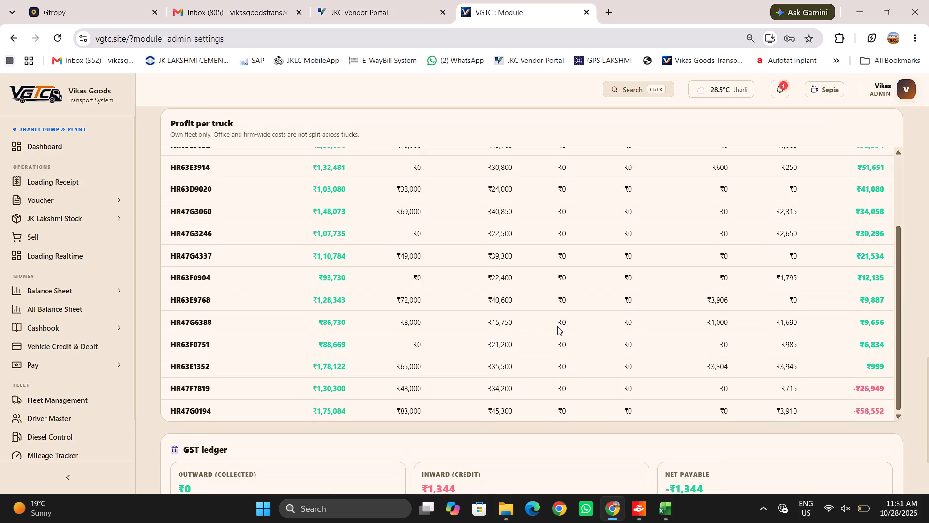
Review the October 2026 profit and loss charts and notes, and the statement's running cost, people and finance lines.
scroll(557, 326, up, 5)
scroll(557, 326, down, 1)
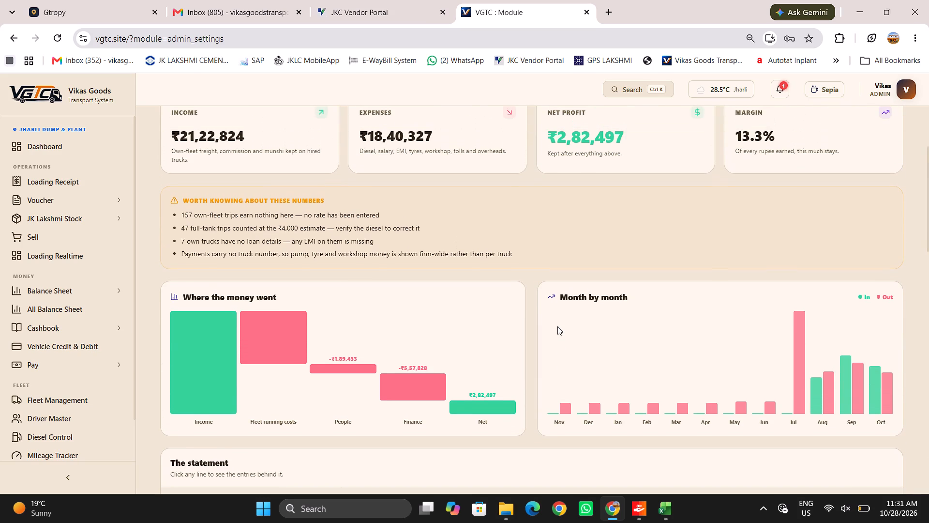
scroll(557, 326, down, 4)
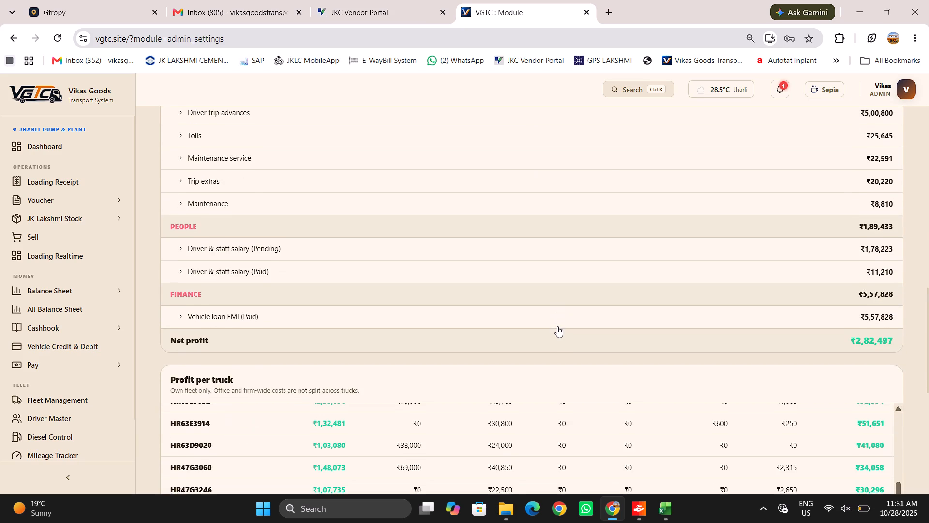
scroll(557, 326, down, 1)
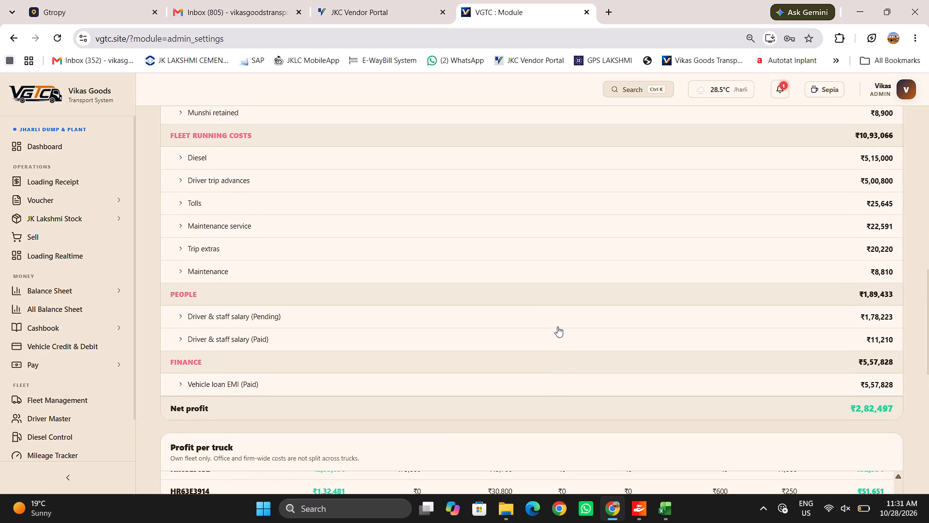
scroll(557, 326, down, 1)
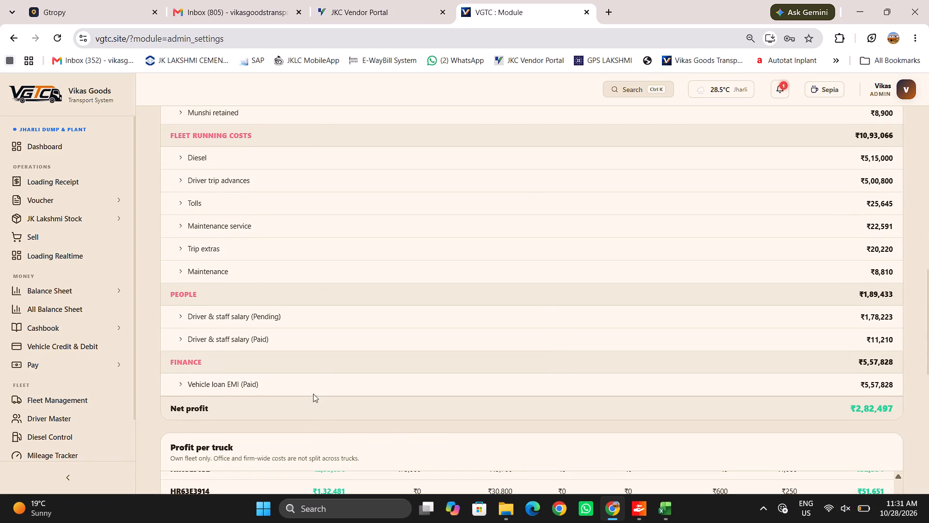
Expand the Vehicle loan EMI (Paid) line under Finance and examine each truck's October 2026 EMI entry.
click(311, 384)
scroll(289, 409, down, 3)
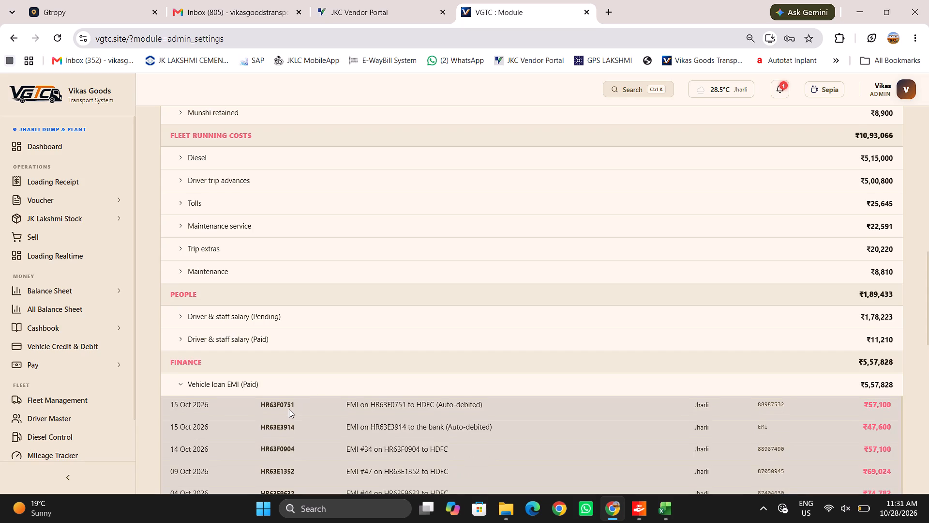
scroll(289, 409, down, 4)
scroll(289, 409, up, 2)
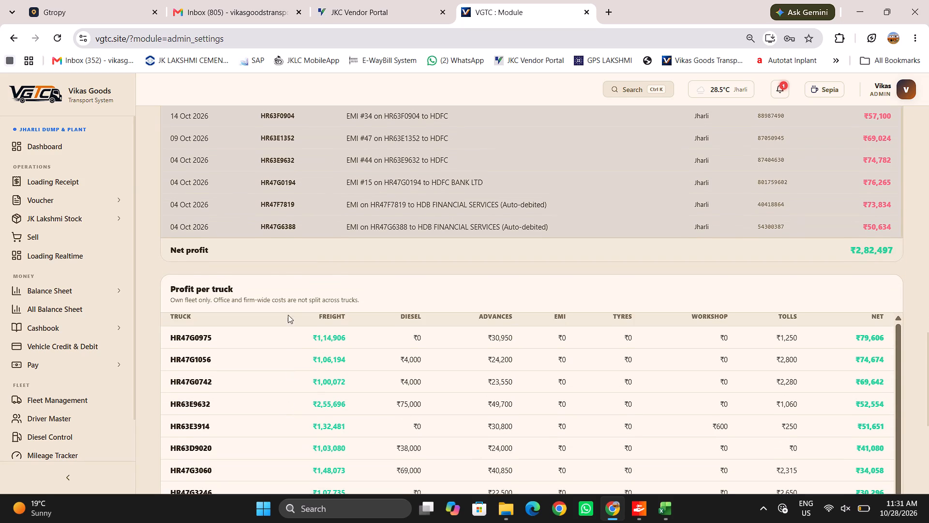
scroll(288, 285, up, 2)
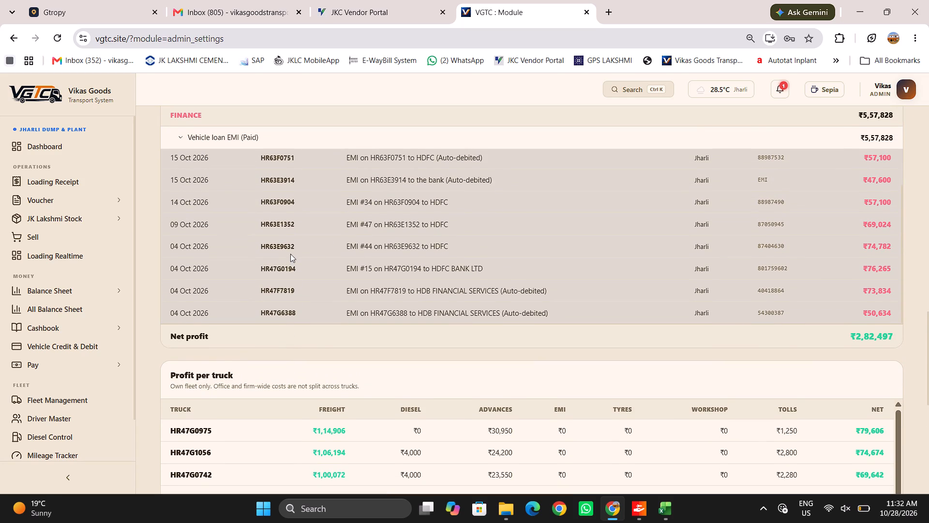
scroll(290, 253, up, 1)
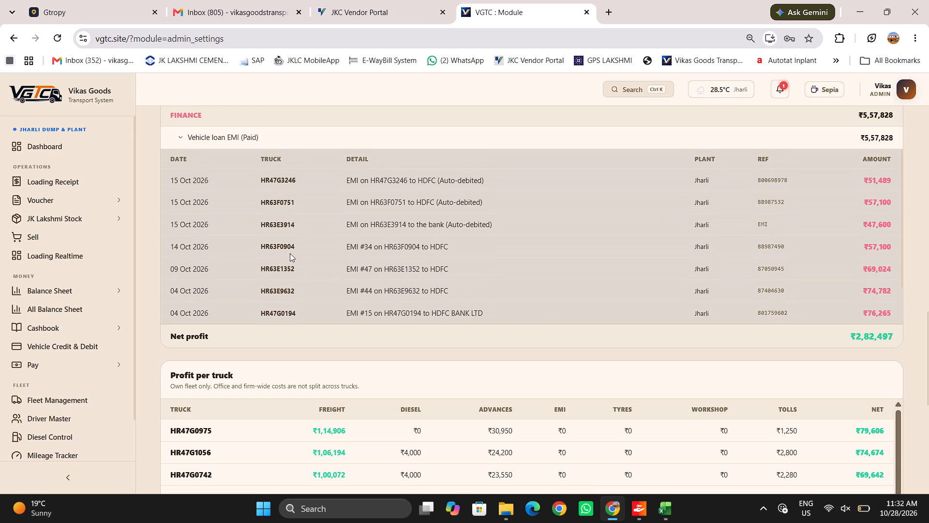
scroll(290, 253, up, 2)
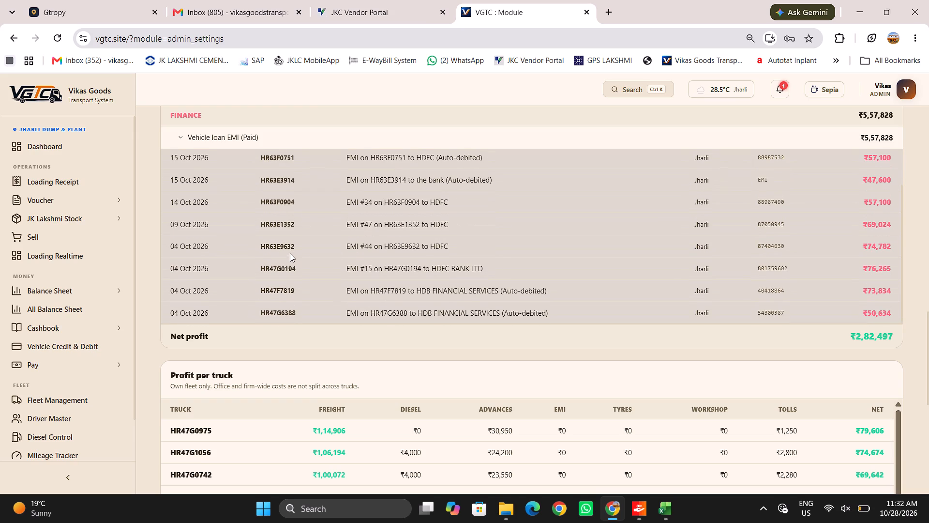
scroll(290, 253, up, 1)
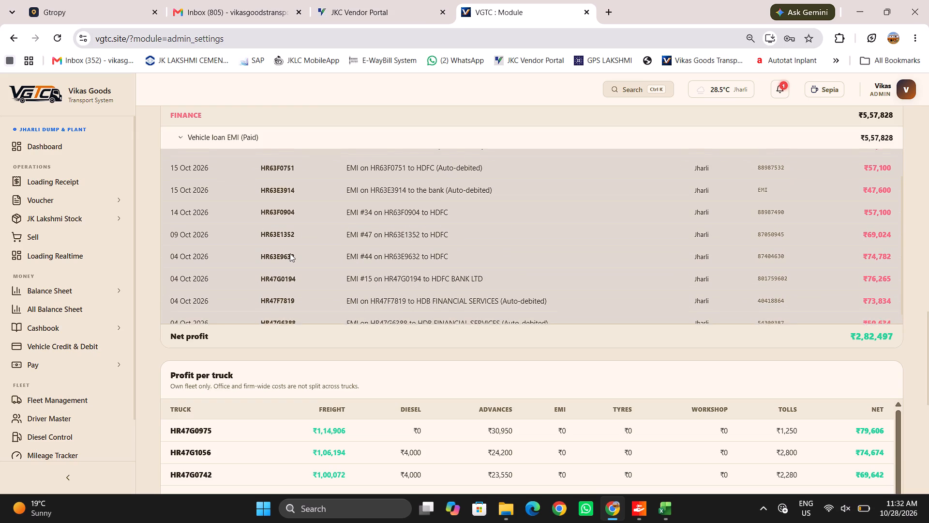
scroll(290, 253, up, 1)
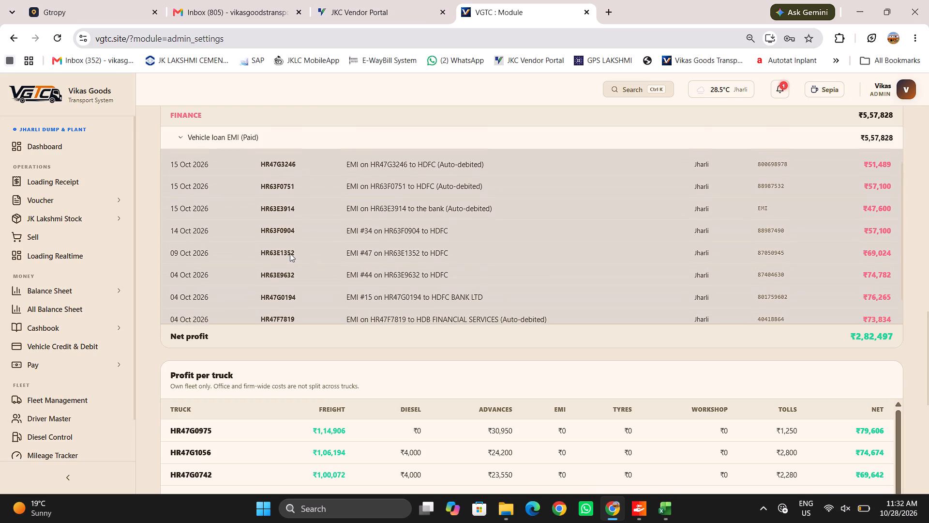
scroll(290, 253, up, 1)
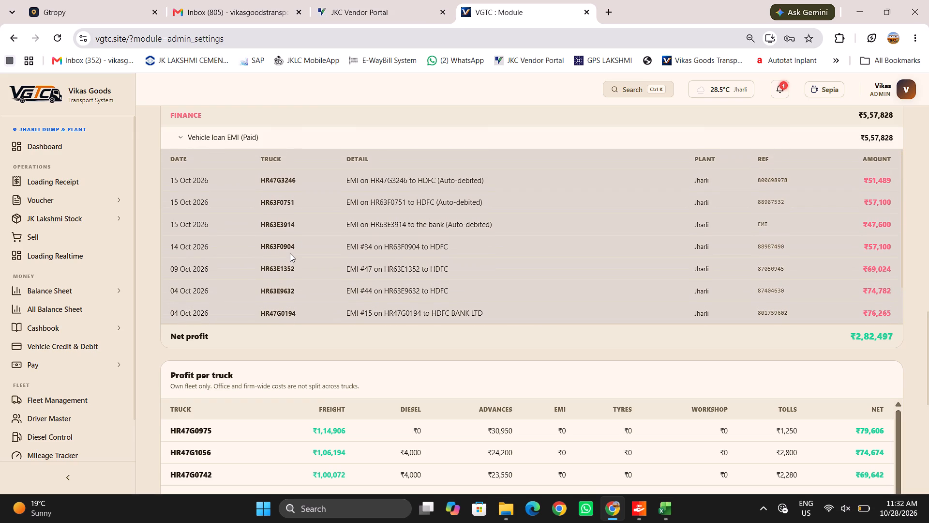
scroll(290, 253, up, 2)
scroll(290, 253, down, 1)
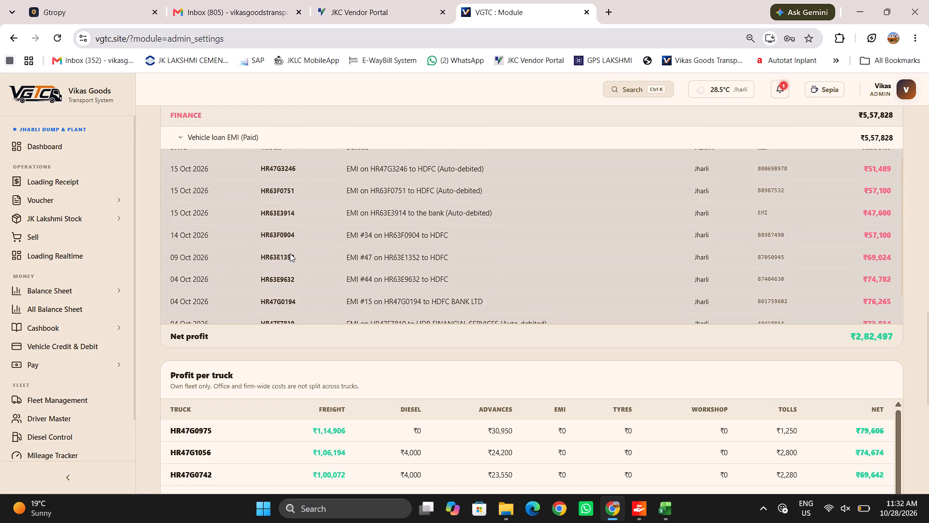
scroll(290, 253, down, 1)
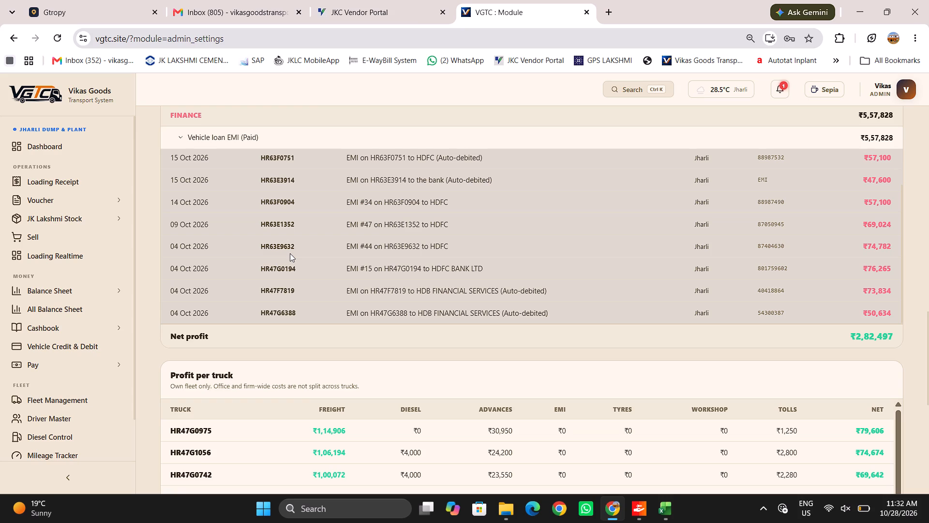
scroll(290, 253, down, 2)
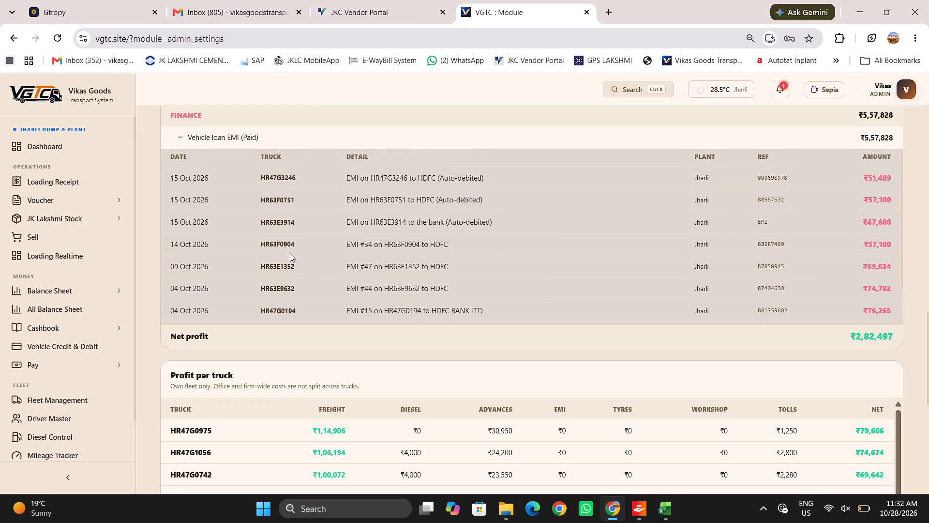
scroll(290, 253, down, 1)
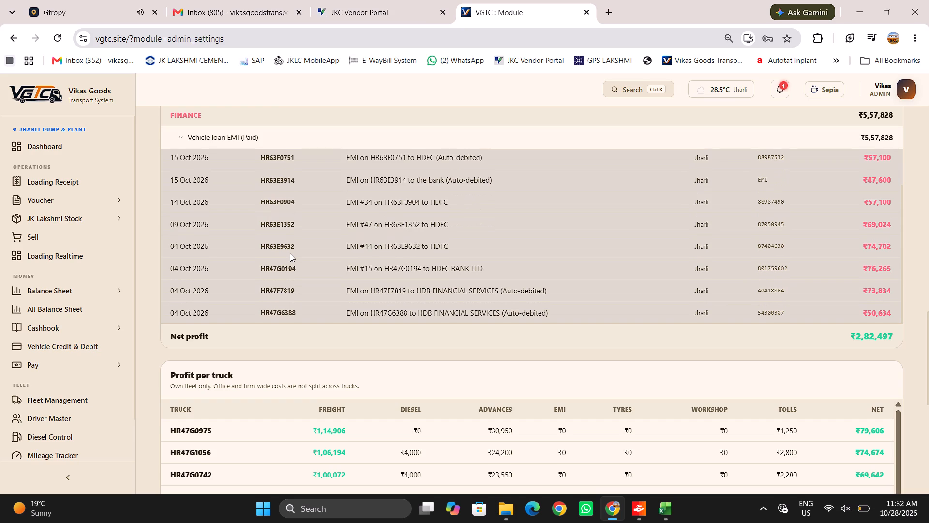
scroll(290, 253, down, 1)
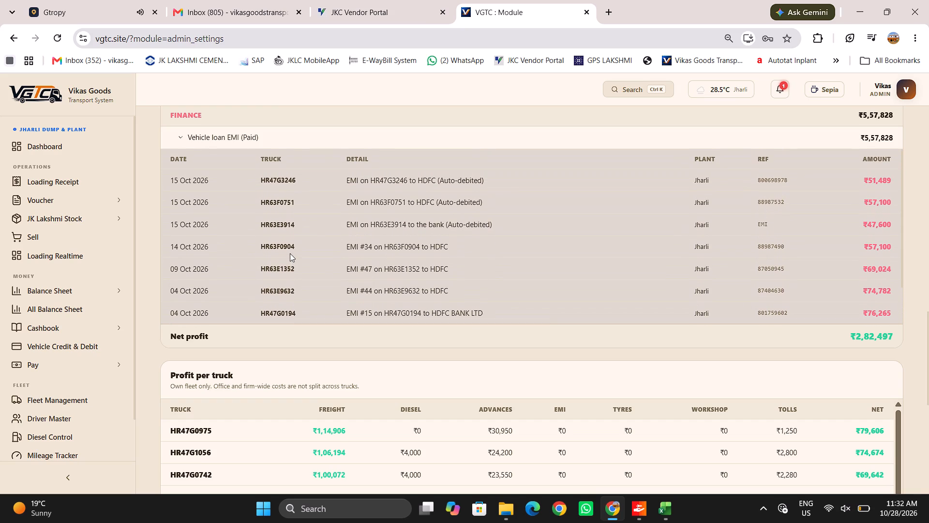
scroll(290, 253, down, 2)
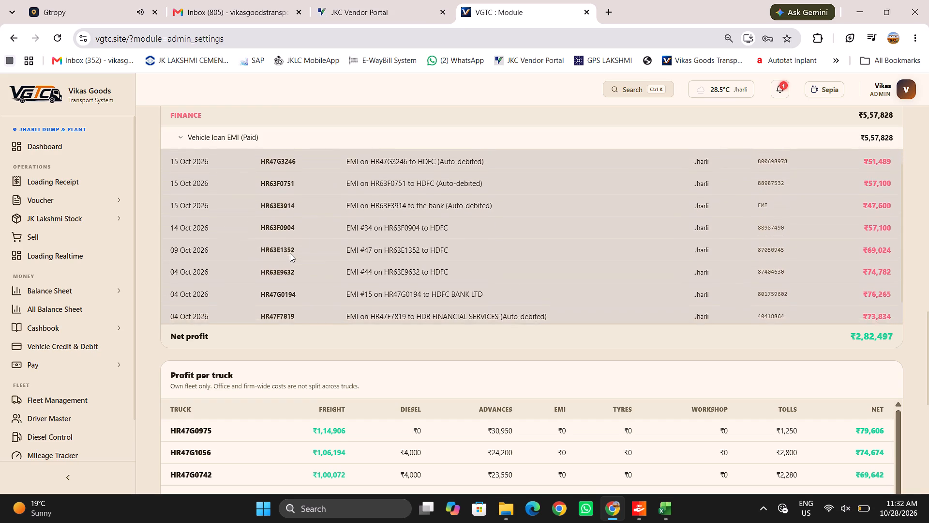
scroll(290, 253, down, 1)
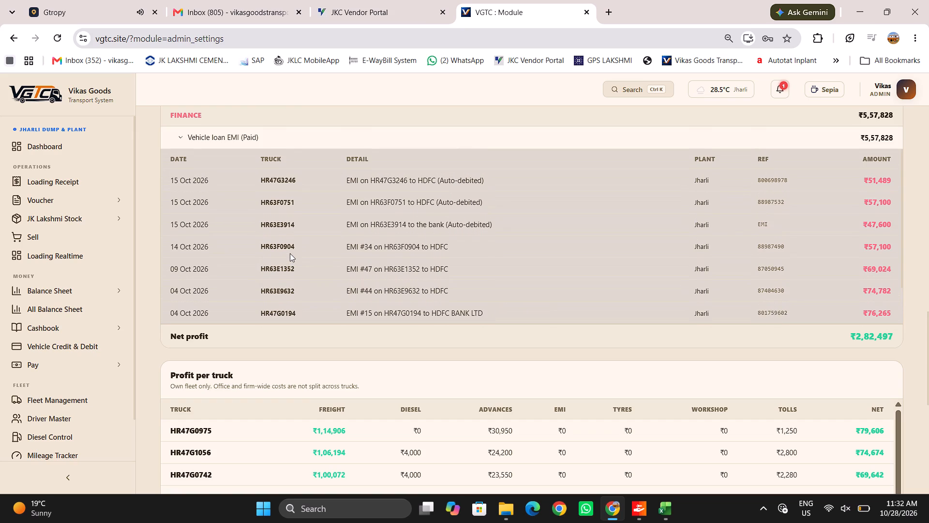
scroll(290, 253, down, 1)
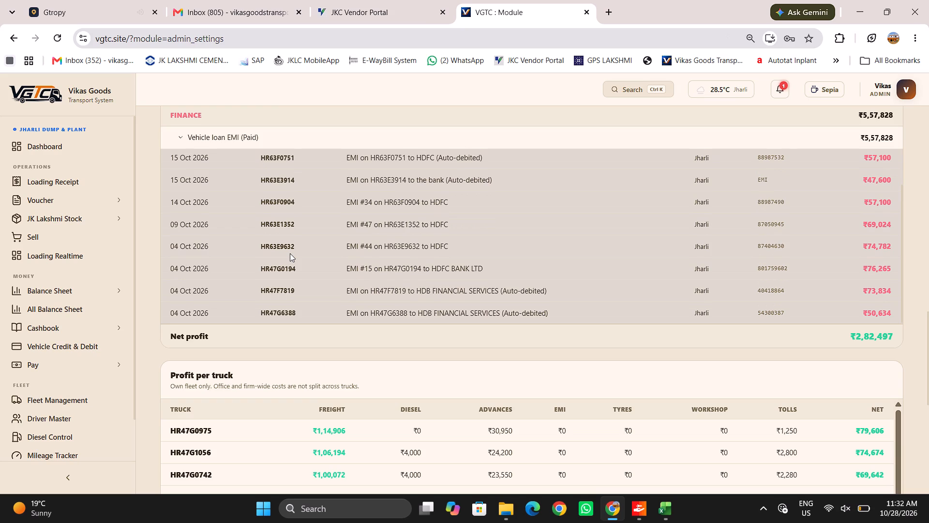
scroll(290, 253, down, 1)
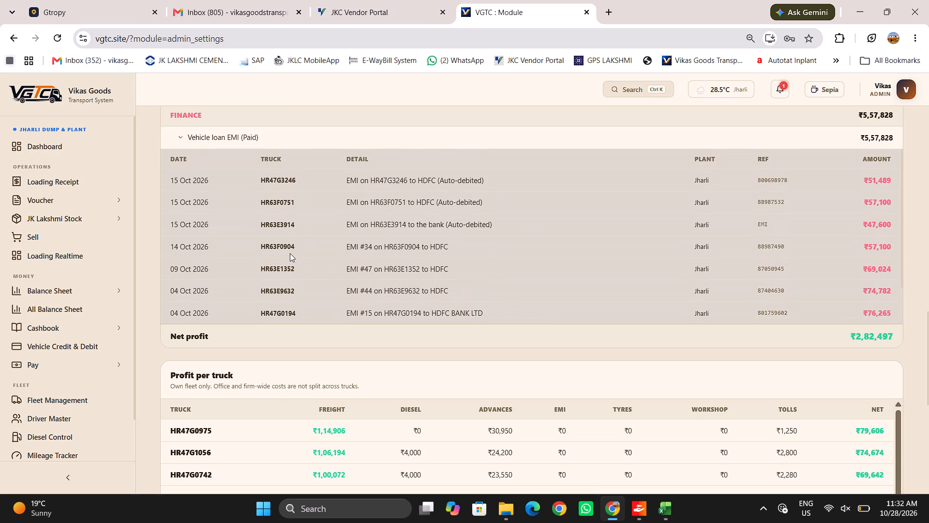
scroll(290, 253, down, 1)
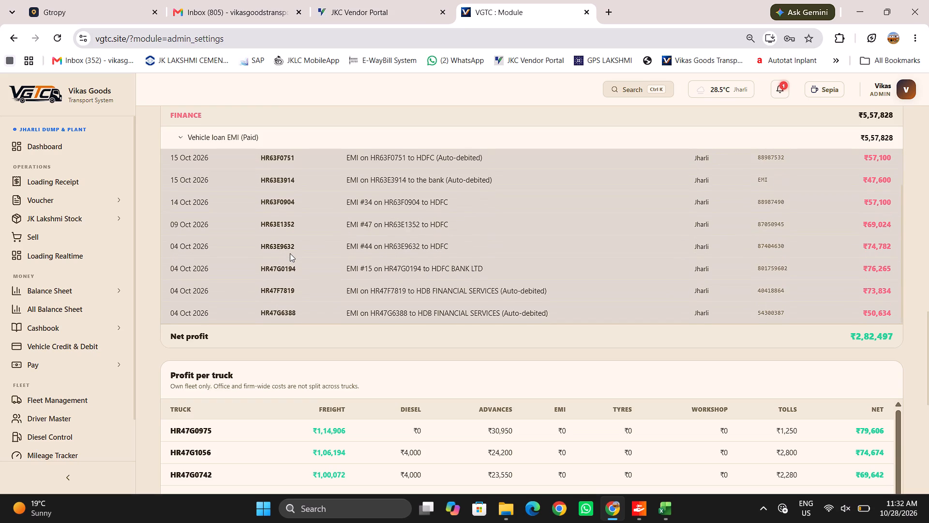
scroll(290, 253, down, 2)
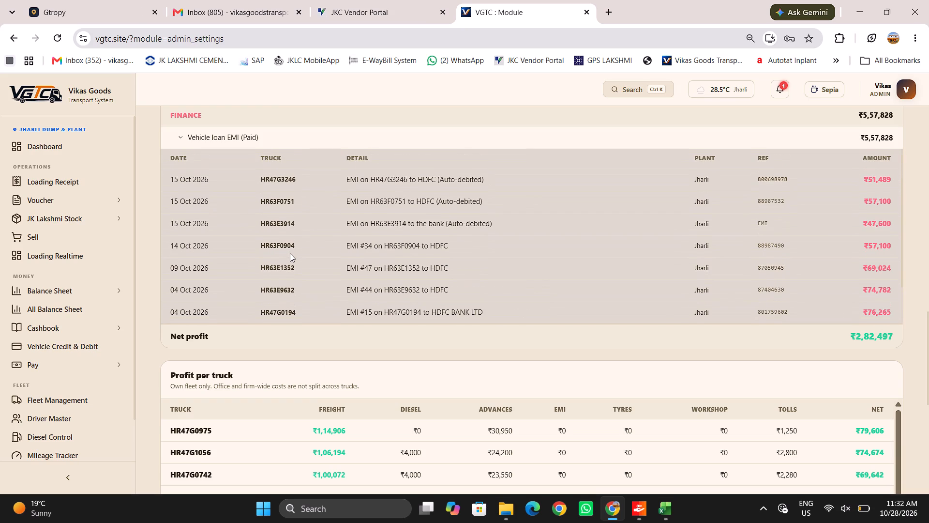
scroll(290, 253, down, 2)
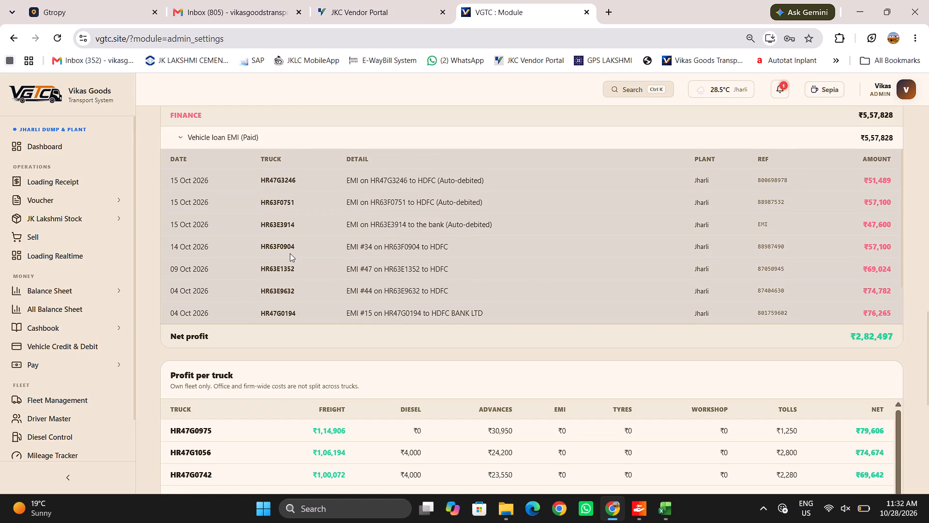
scroll(290, 253, down, 4)
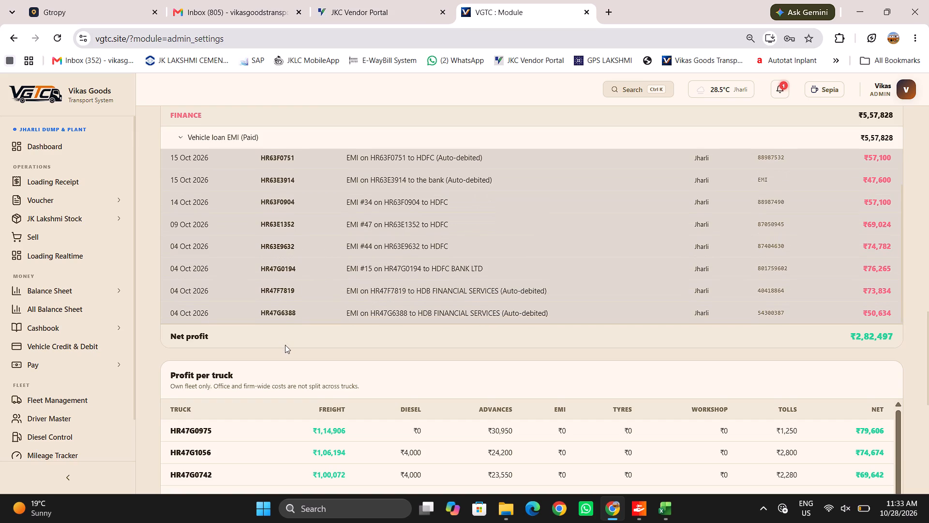
scroll(286, 347, down, 3)
scroll(286, 347, right, 1)
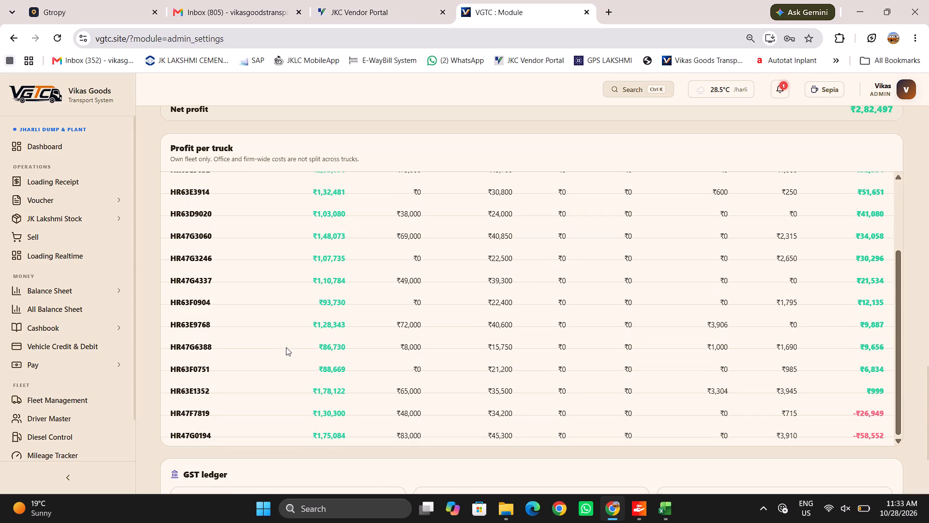
scroll(286, 347, right, 2)
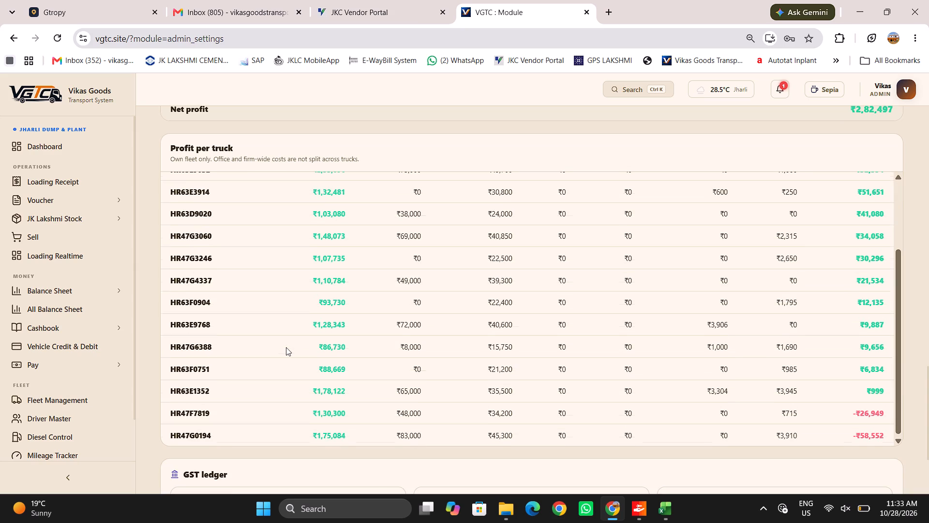
scroll(286, 347, right, 1)
scroll(286, 347, down, 5)
scroll(286, 347, up, 6)
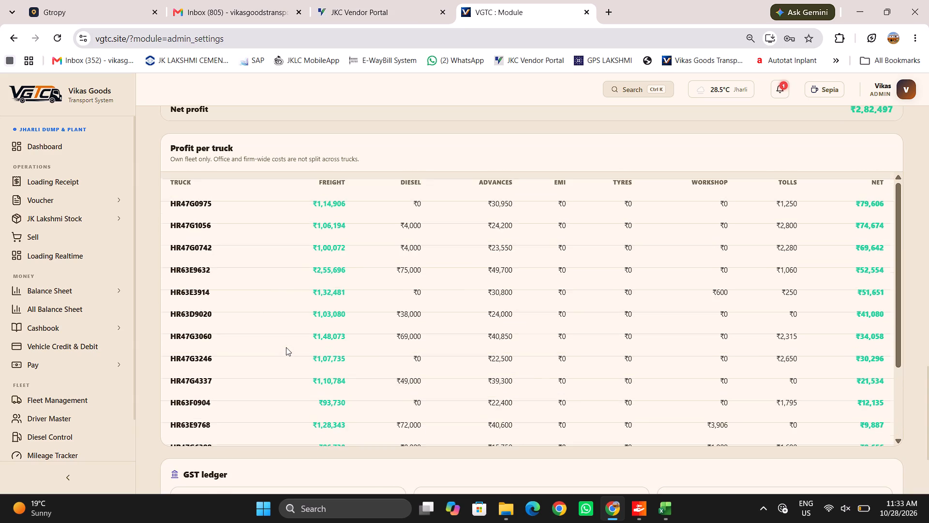
Return to the start of the Profit & Loss report and review its summary figures and the notes about them.
scroll(286, 347, up, 10)
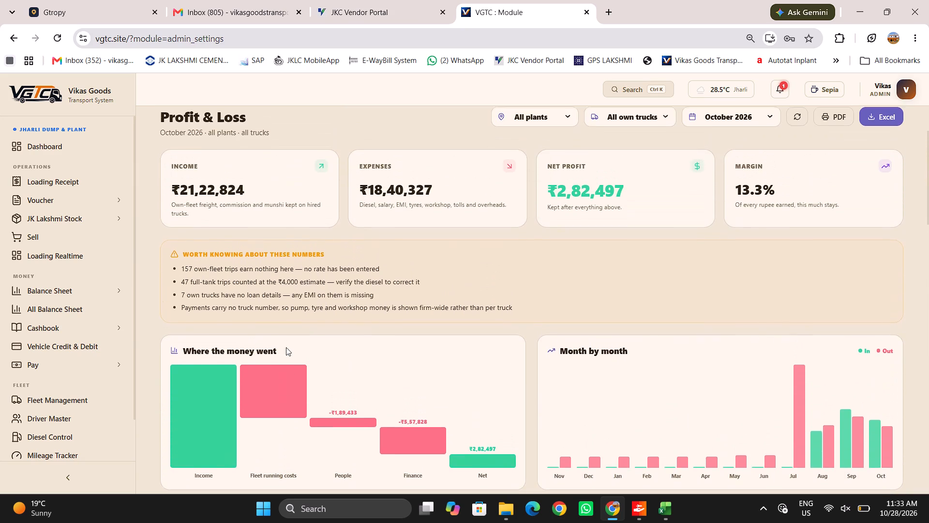
scroll(286, 347, up, 1)
scroll(286, 347, down, 1)
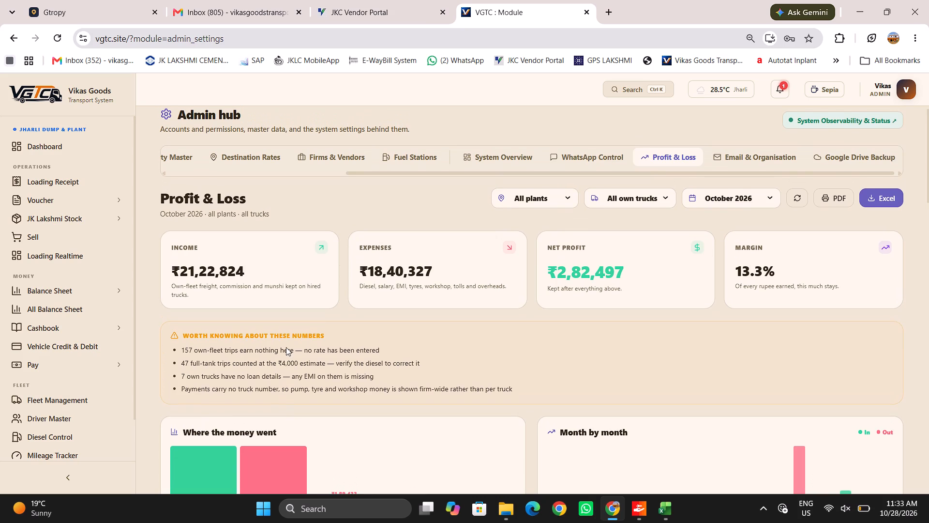
scroll(286, 347, down, 1)
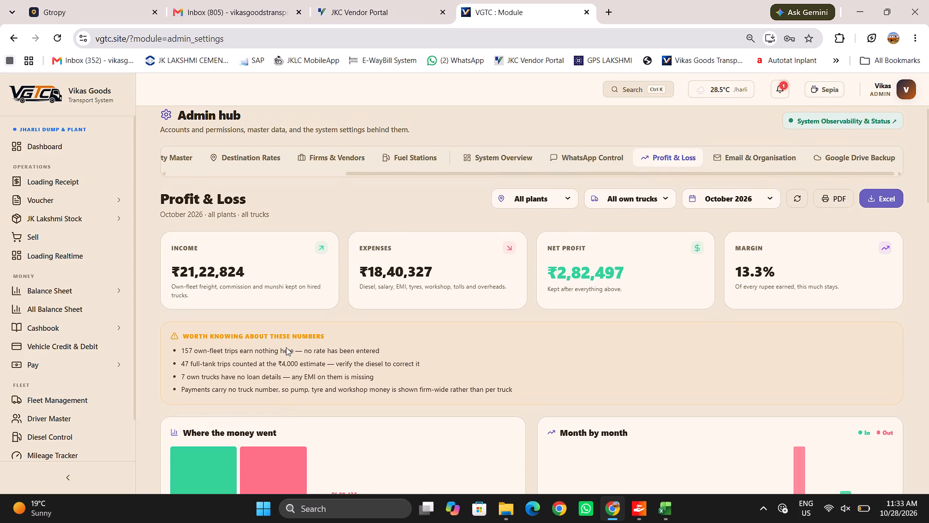
Review the October 2026 Profit & Loss notes, the two charts, and the statement's income and fleet running cost lines.
scroll(286, 347, down, 1)
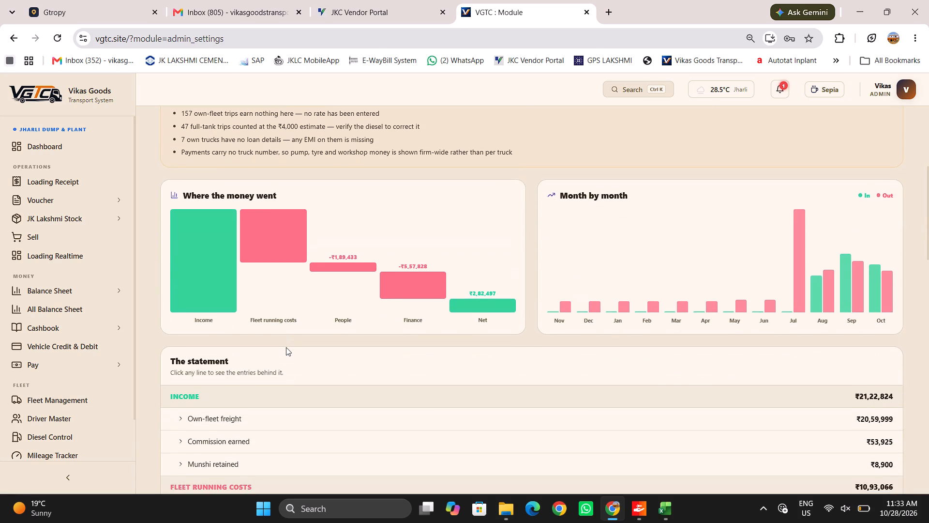
scroll(286, 347, up, 1)
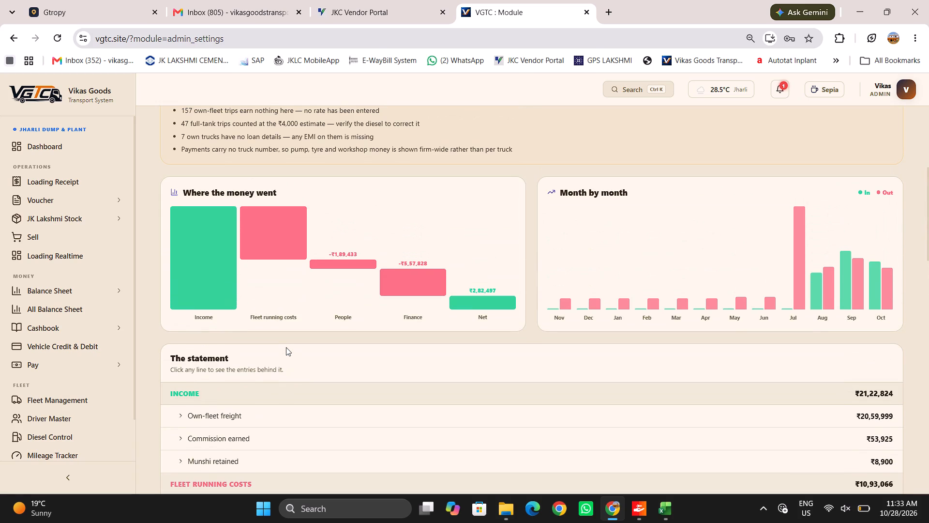
scroll(286, 347, up, 3)
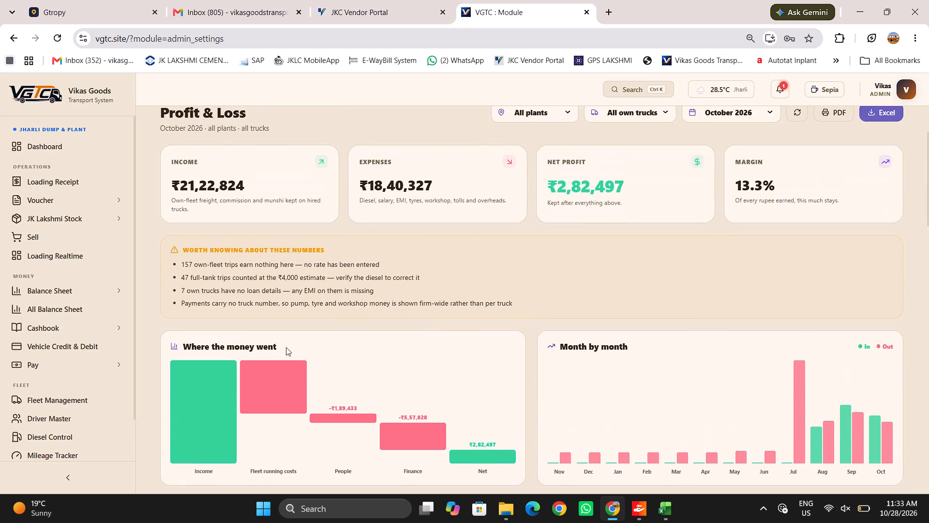
scroll(286, 347, up, 2)
scroll(286, 347, down, 1)
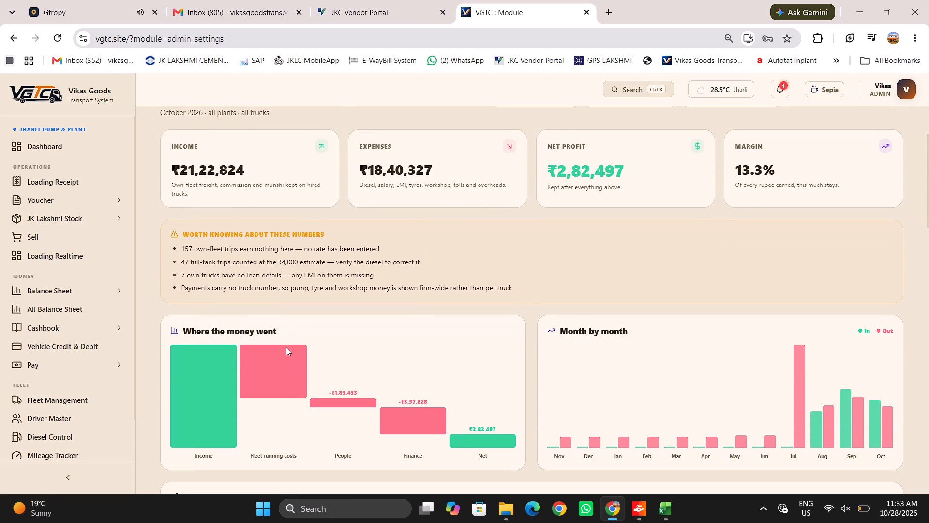
scroll(286, 347, down, 5)
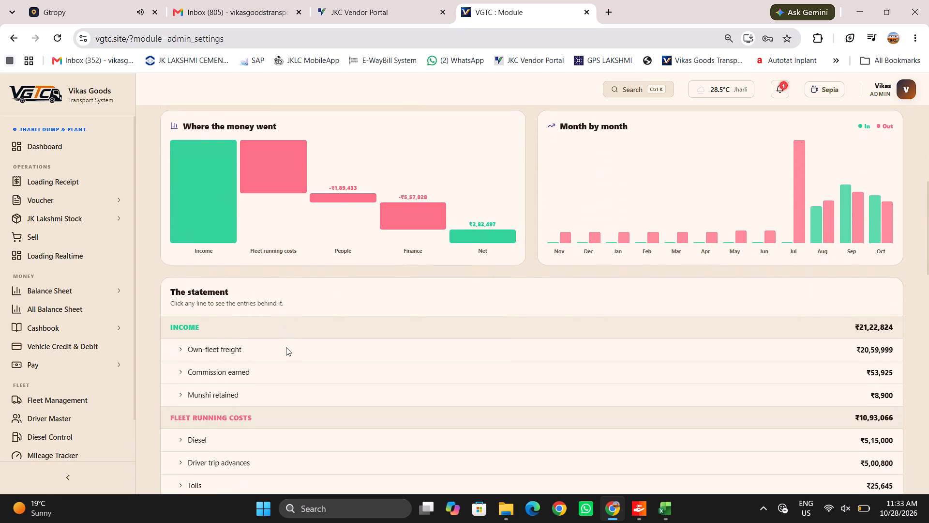
scroll(286, 347, down, 1)
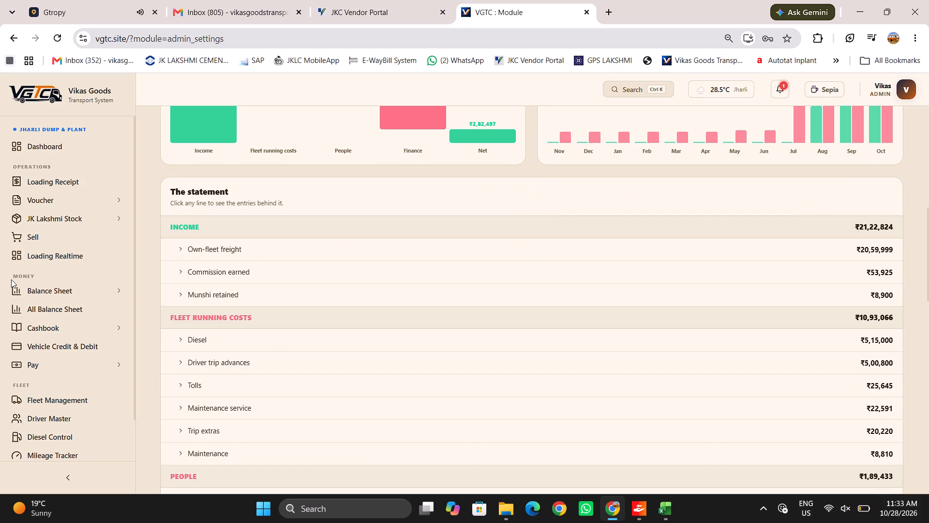
click(21, 290)
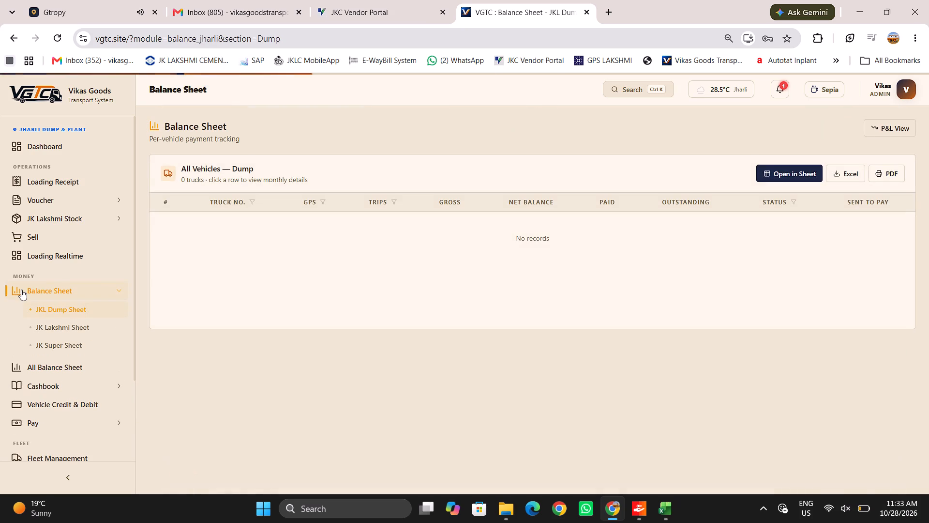
click(21, 290)
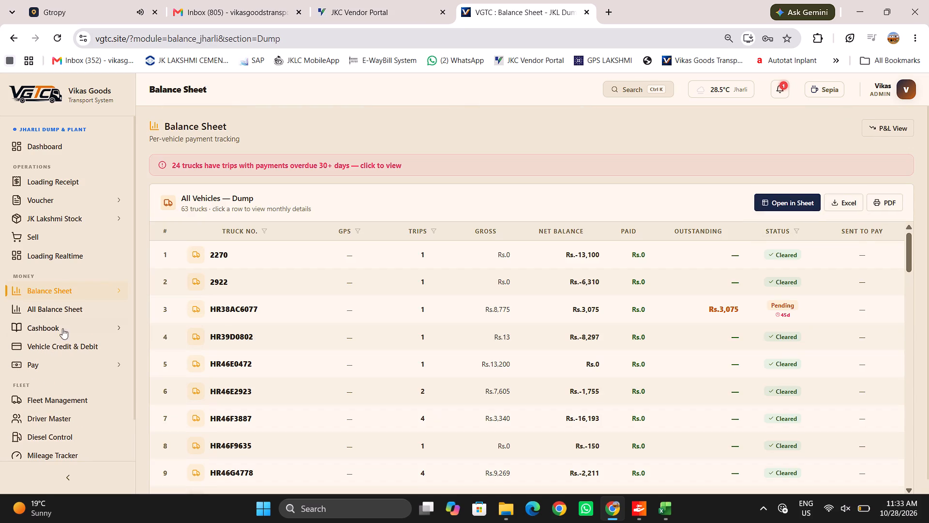
click(63, 306)
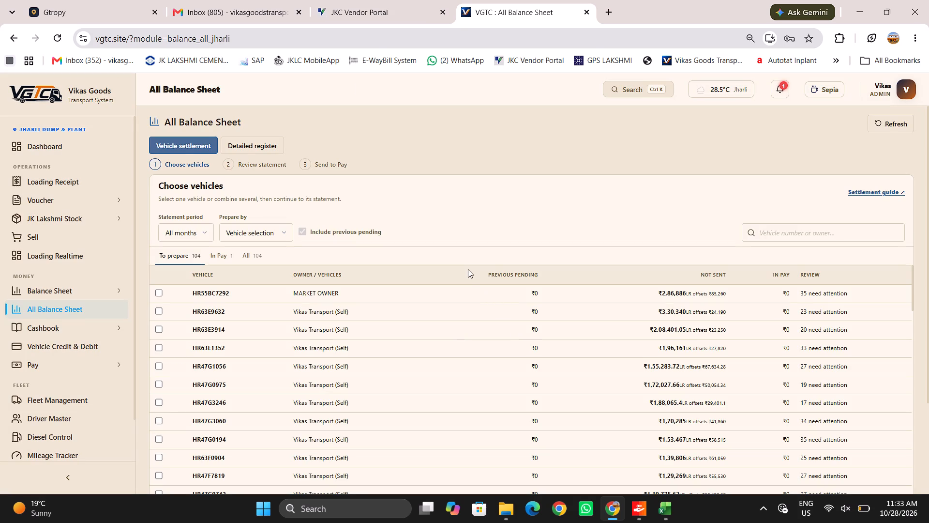
click(261, 142)
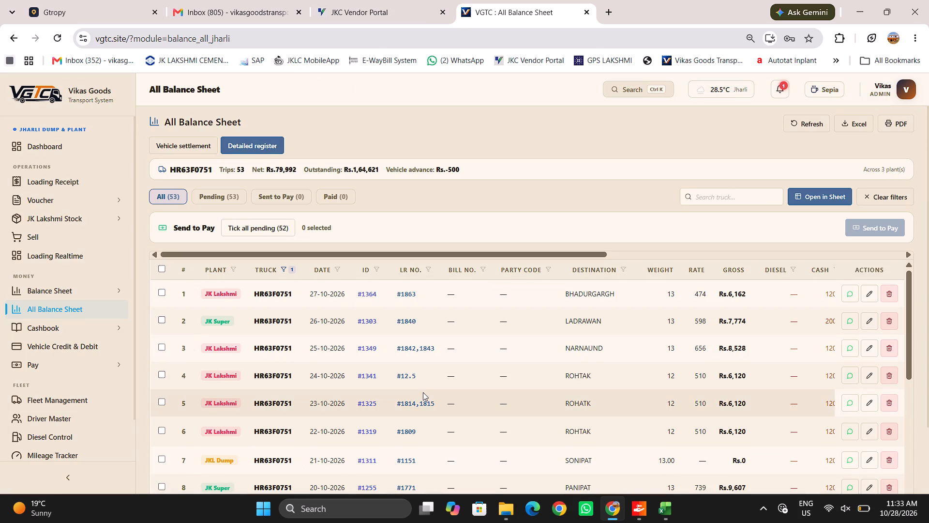
scroll(423, 392, down, 1)
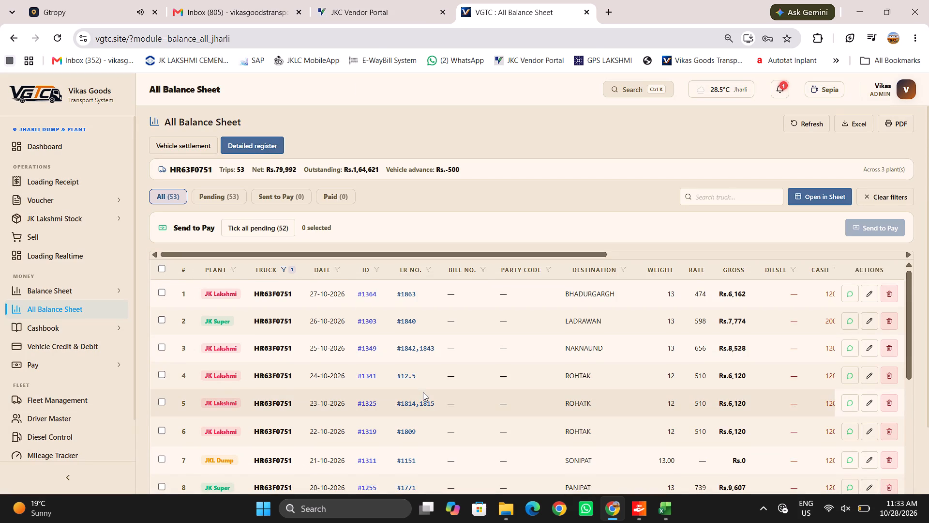
scroll(423, 392, down, 1)
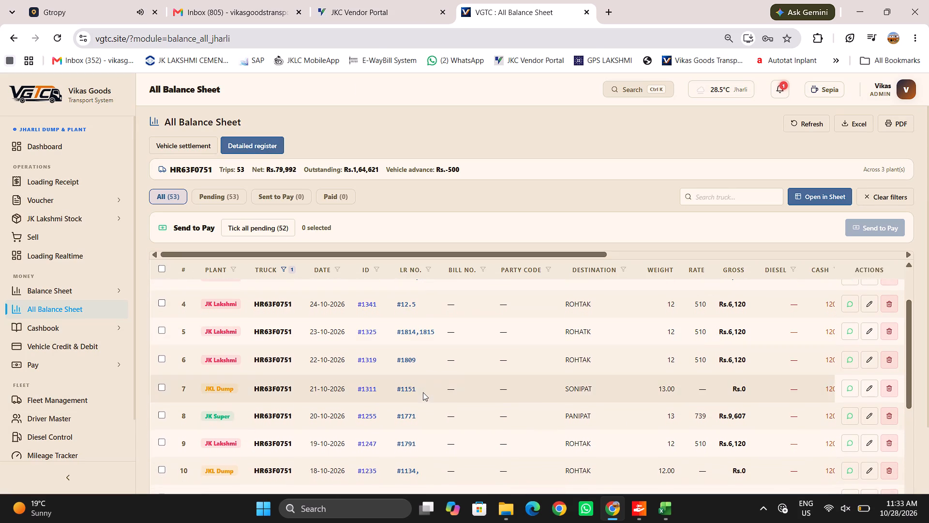
scroll(540, 406, left, 1)
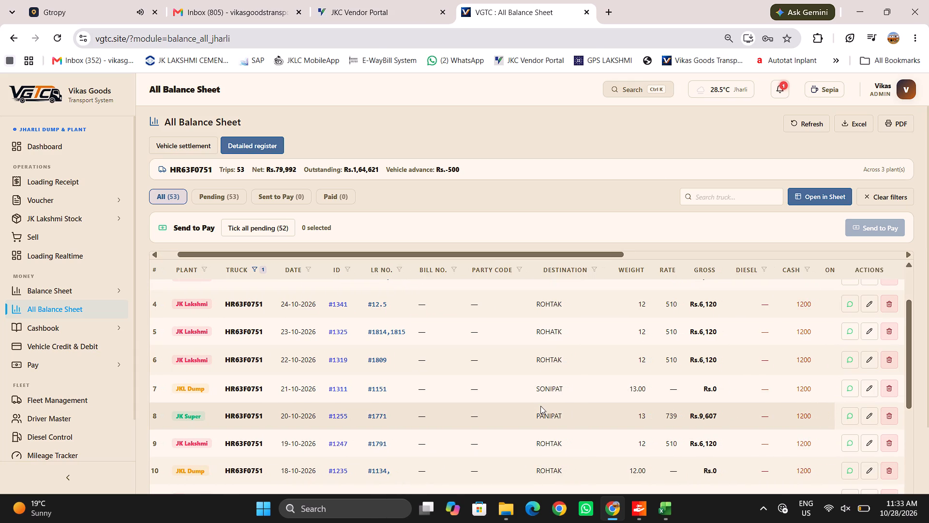
scroll(540, 406, left, 1)
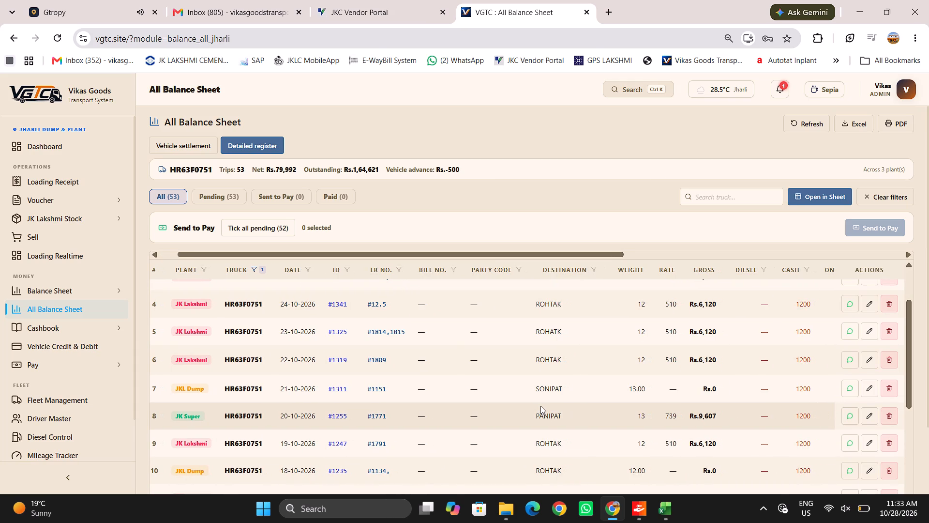
scroll(540, 406, left, 1)
scroll(540, 406, down, 2)
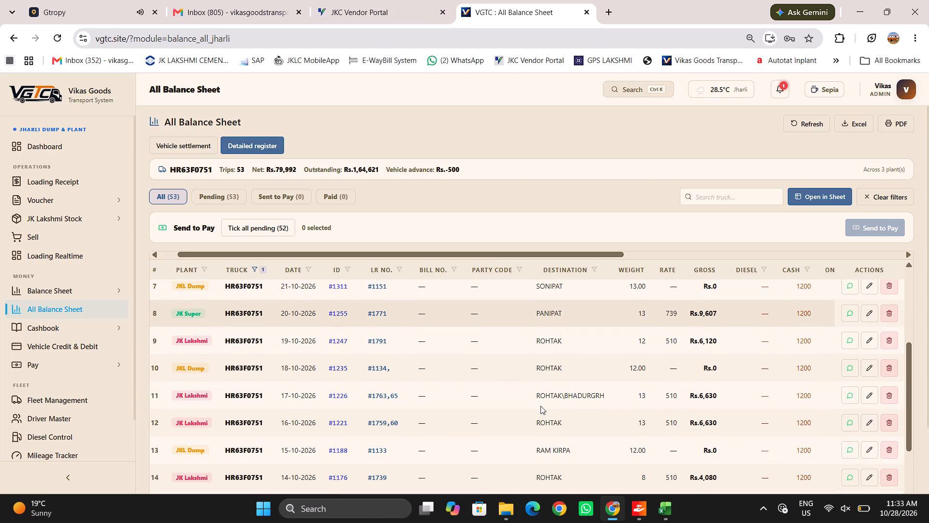
scroll(540, 406, down, 3)
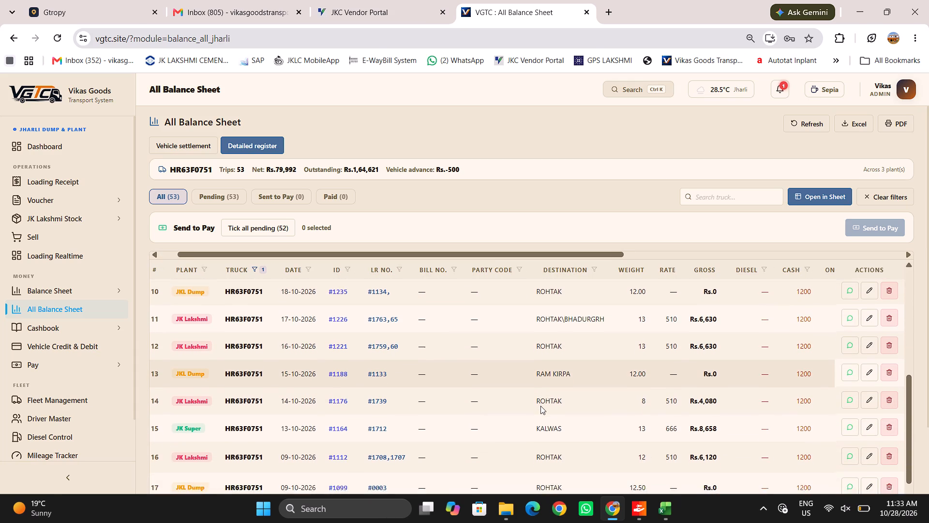
scroll(540, 406, down, 4)
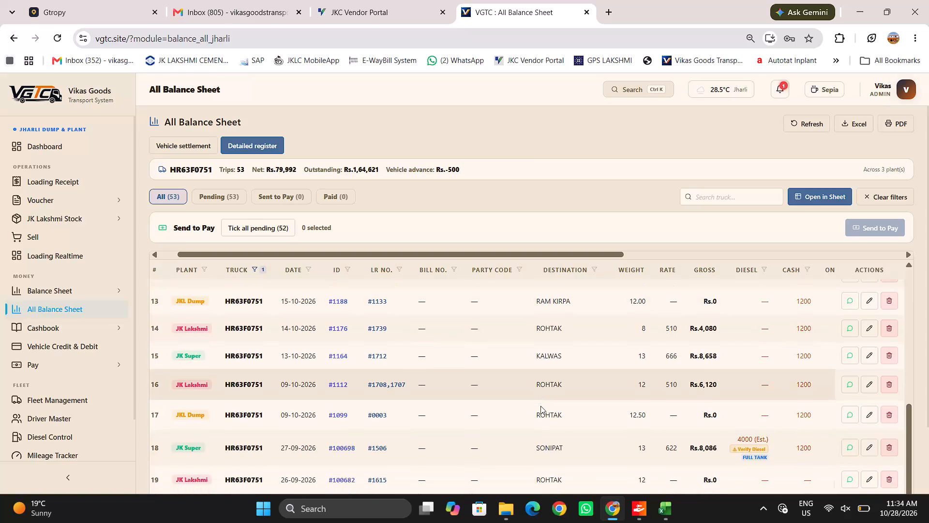
scroll(540, 406, down, 2)
scroll(540, 406, up, 15)
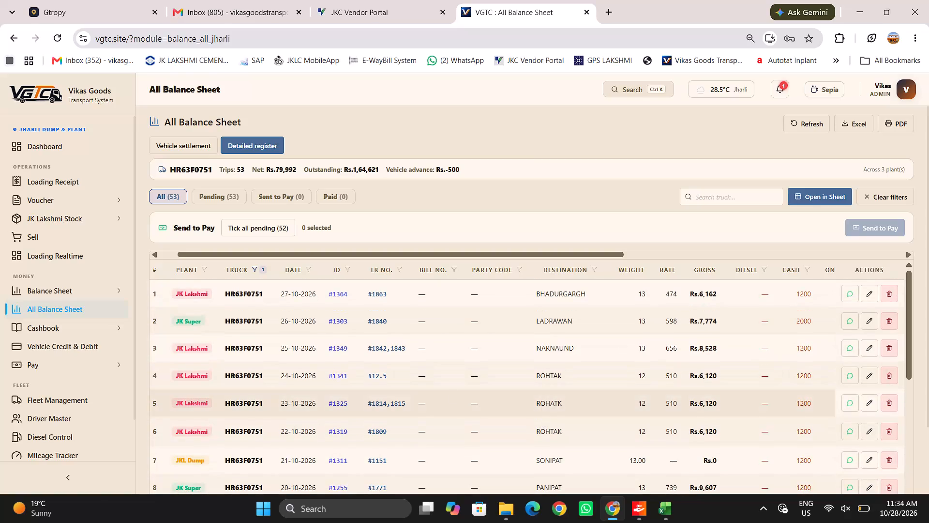
Look through the Driver Master, Fleet Management, Cashbook and Voucher pages, ending back on the All Balance Sheet register.
scroll(33, 375, down, 5)
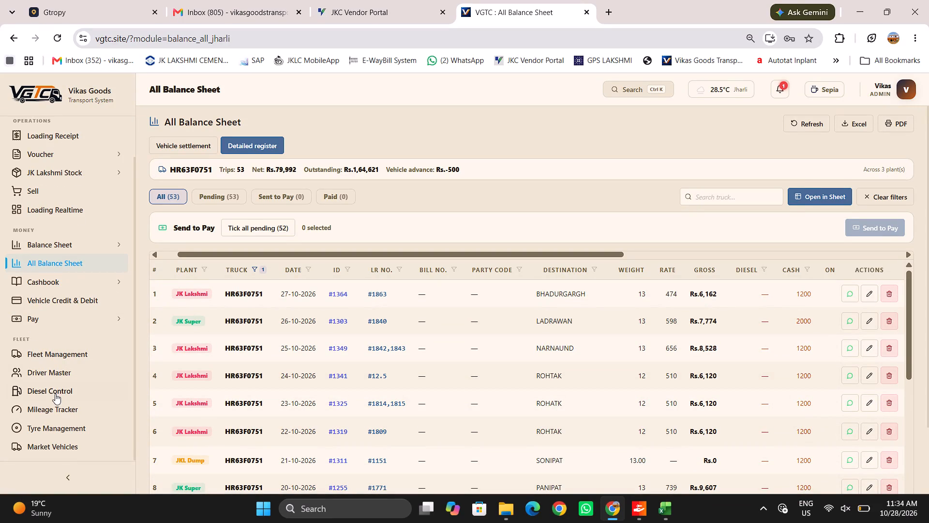
click(61, 372)
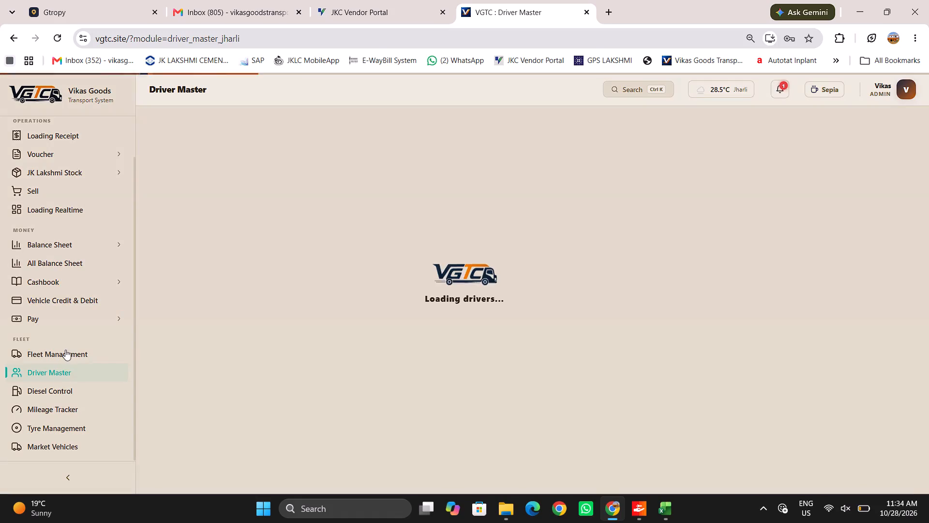
click(65, 350)
click(72, 273)
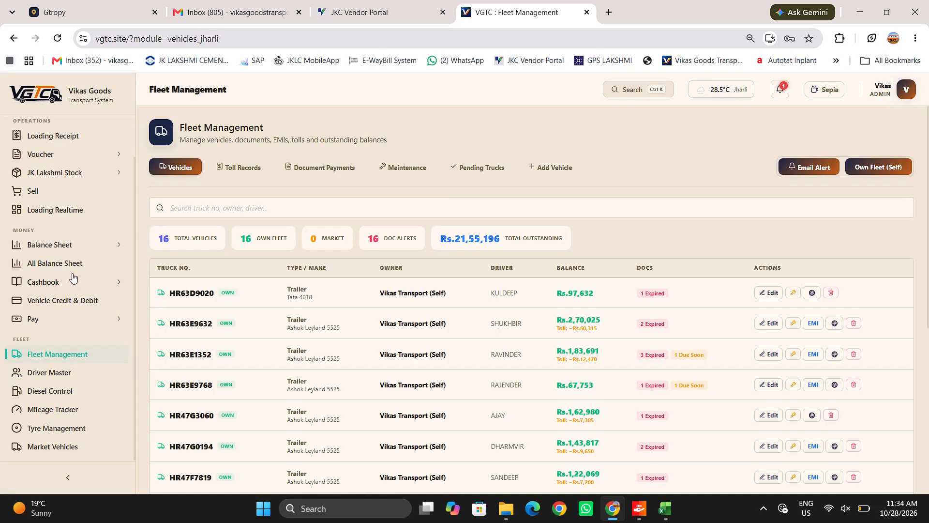
click(70, 287)
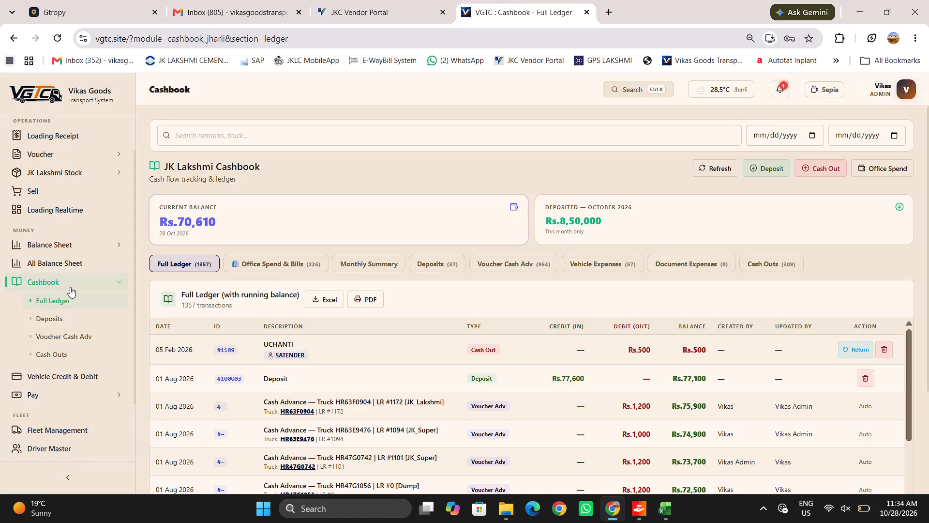
drag(69, 278, 69, 266)
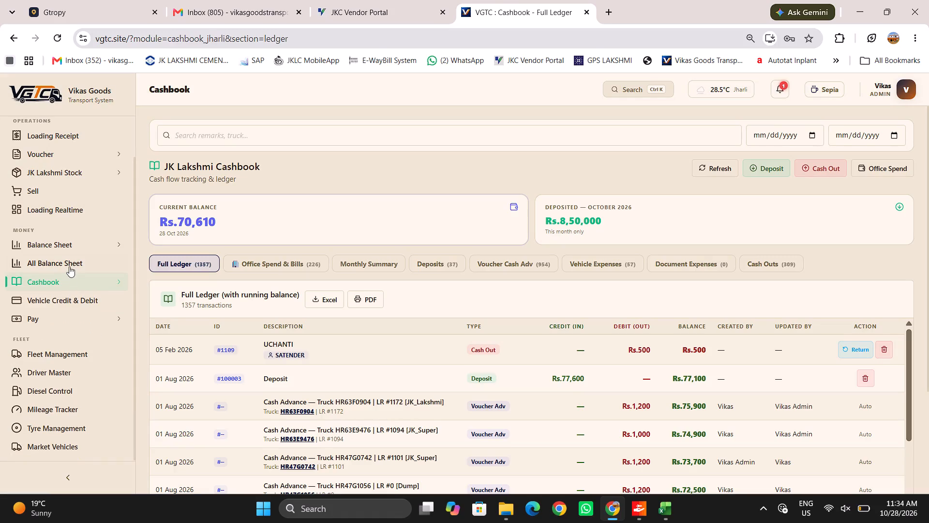
drag(69, 266, 69, 263)
click(69, 263)
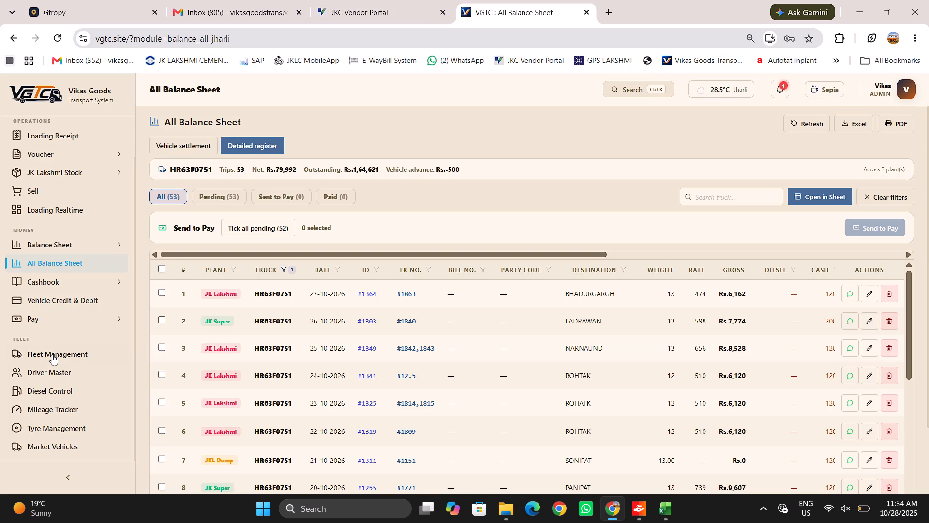
scroll(69, 211, up, 3)
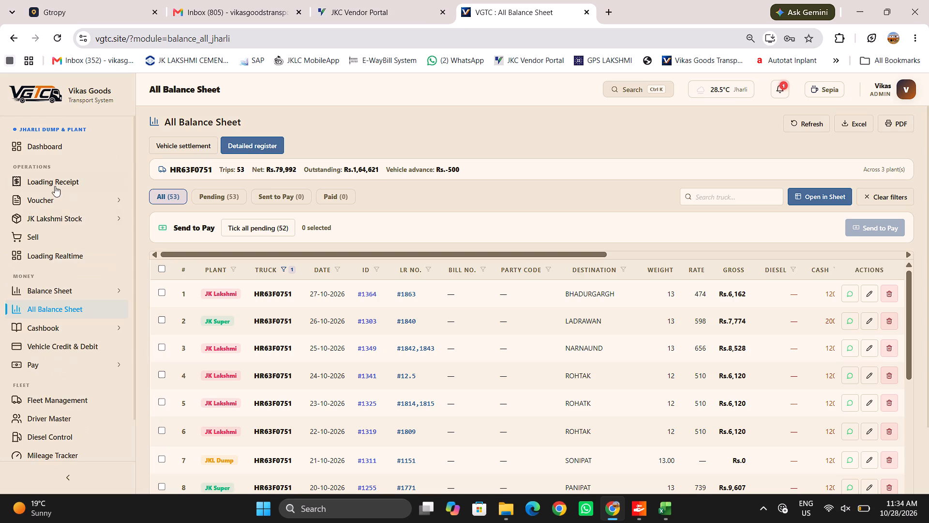
click(48, 197)
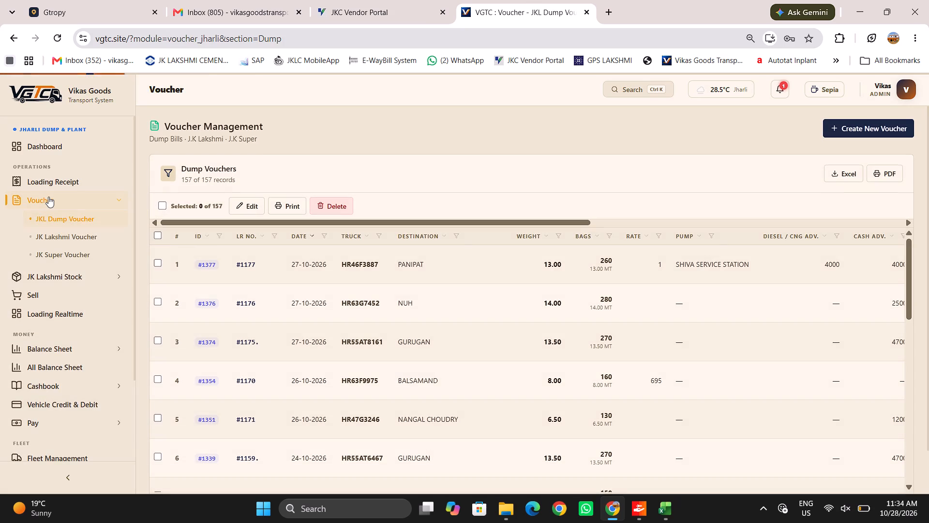
click(48, 197)
click(69, 312)
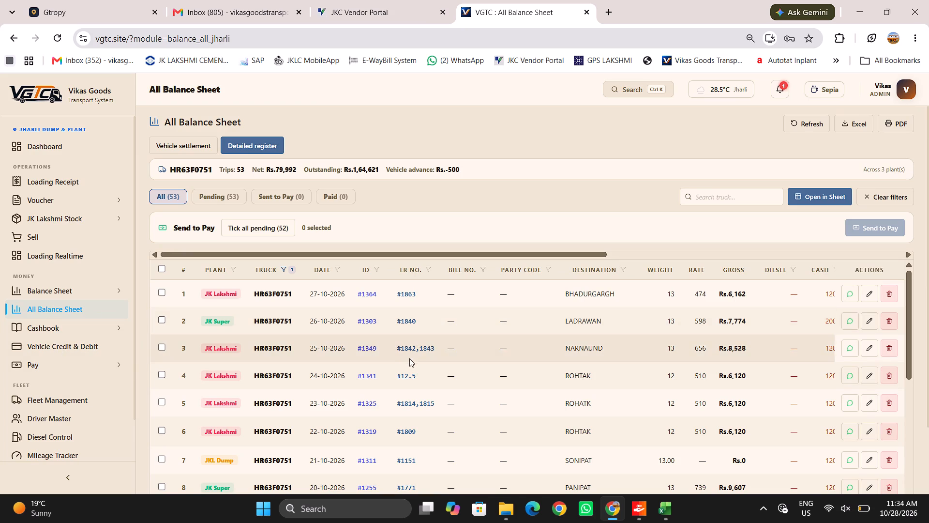
scroll(624, 338, right, 1)
Switch to WhatsApp.
click(577, 511)
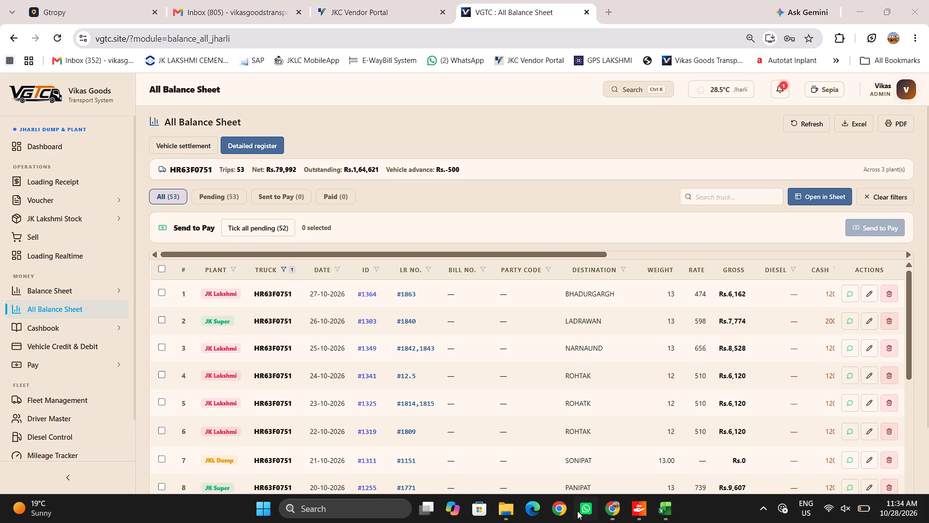
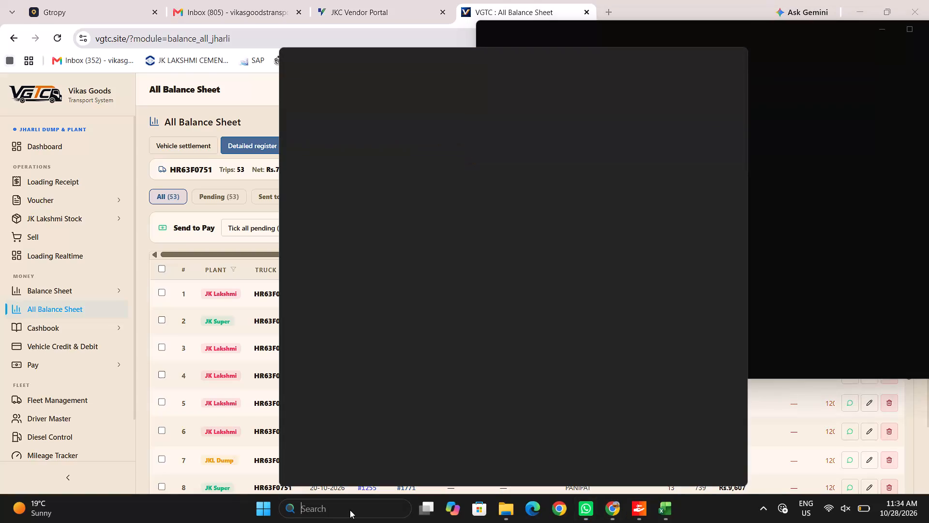
Search the computer for Kuro and launch the Kuro app.
text(KURO)
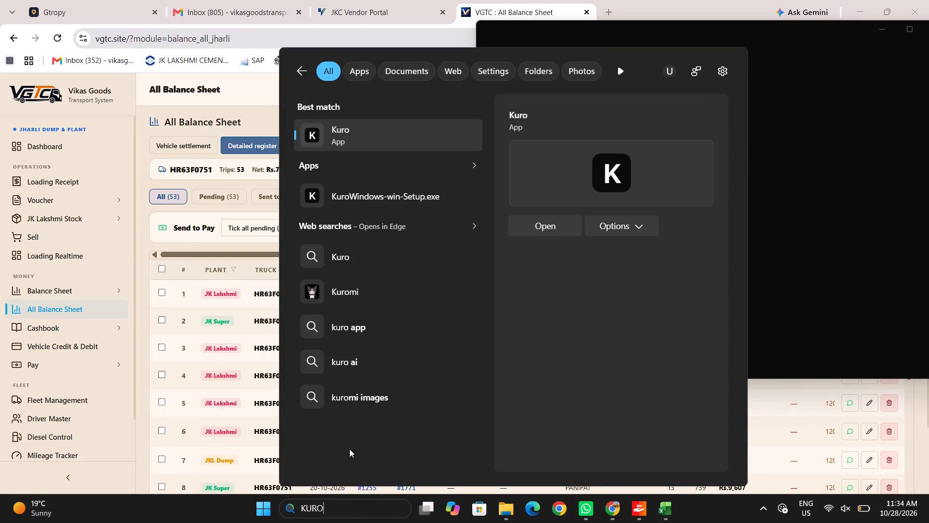
click(546, 216)
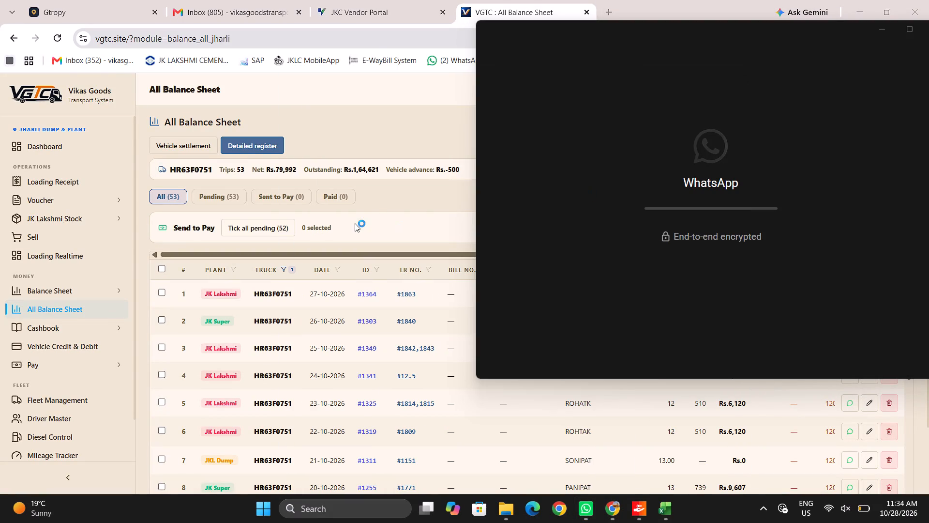
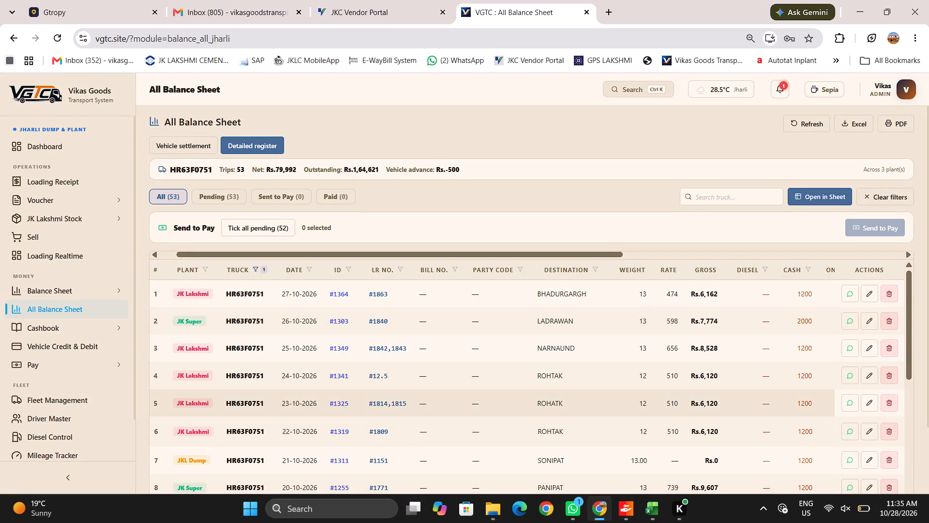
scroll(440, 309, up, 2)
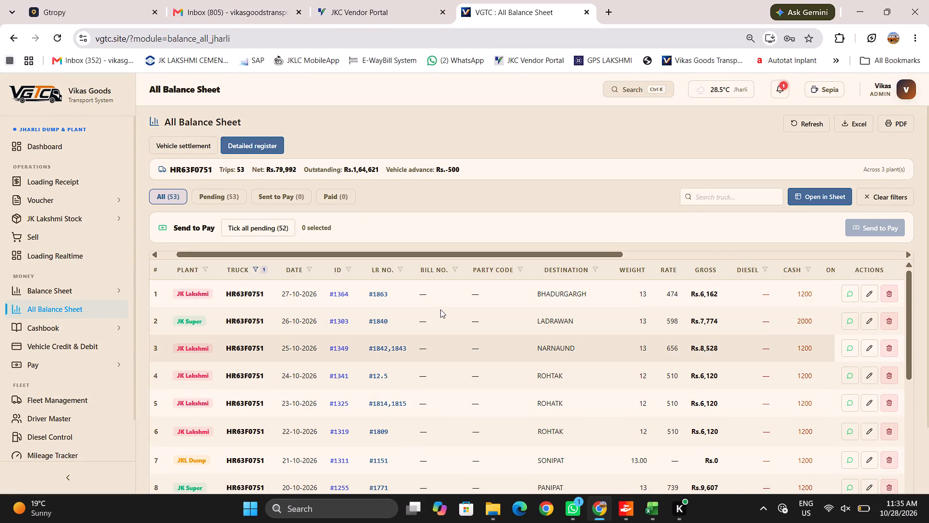
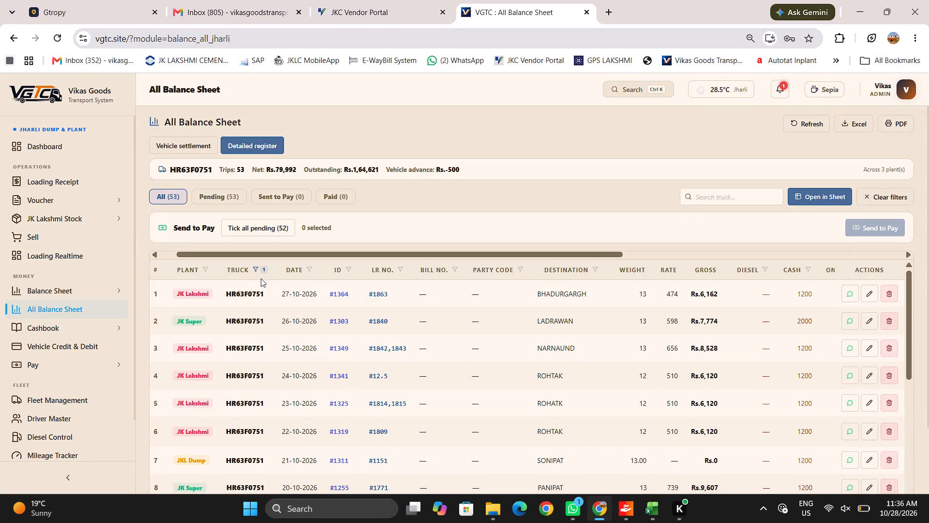
click(253, 268)
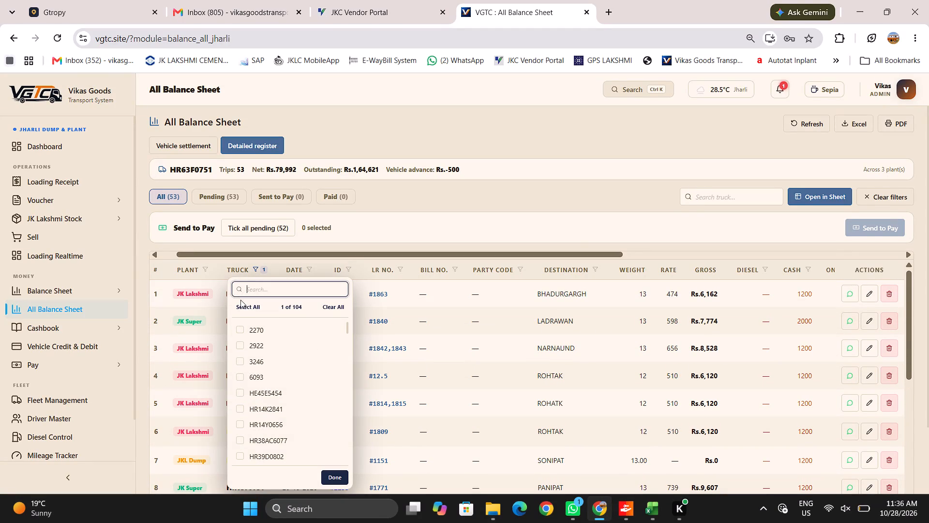
click(241, 304)
click(345, 477)
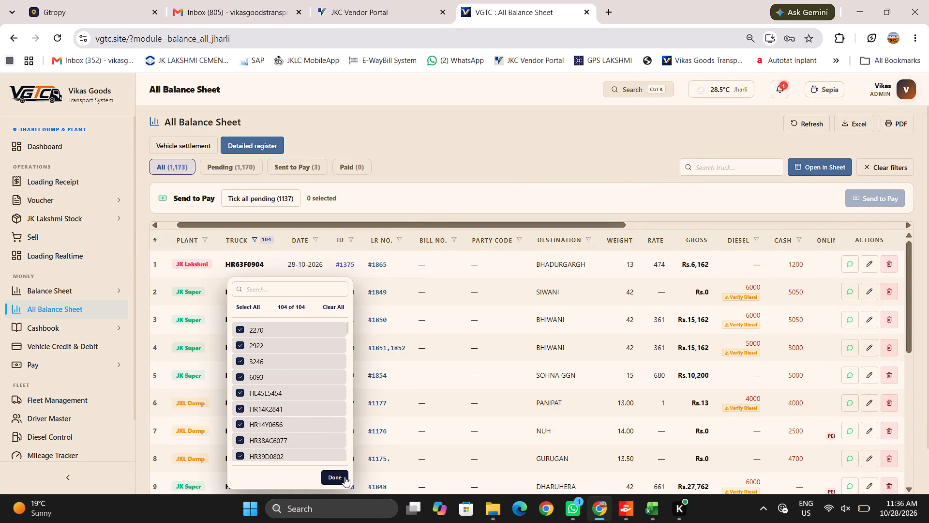
scroll(411, 377, up, 3)
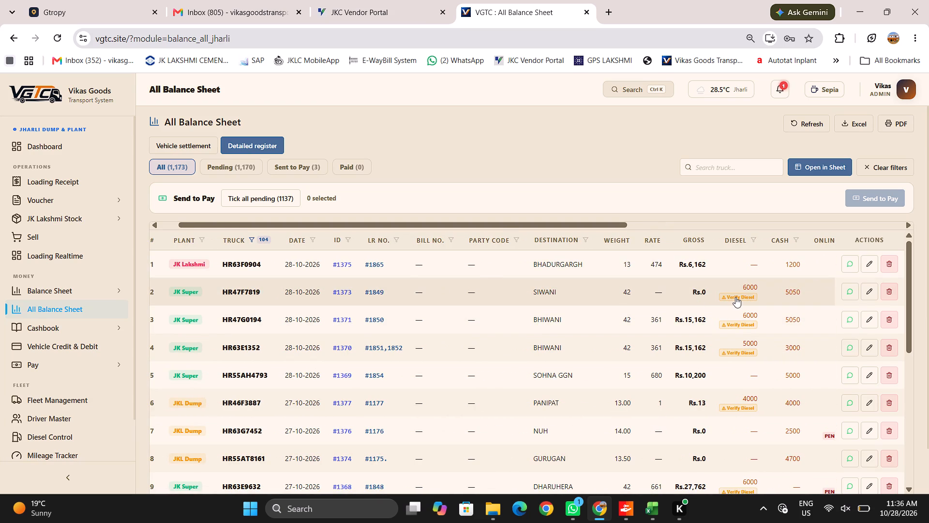
click(735, 297)
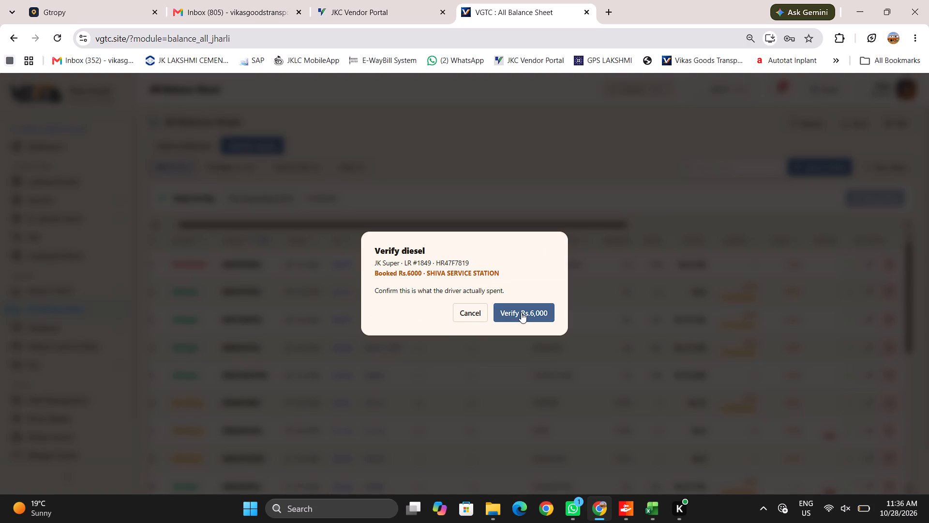
click(521, 312)
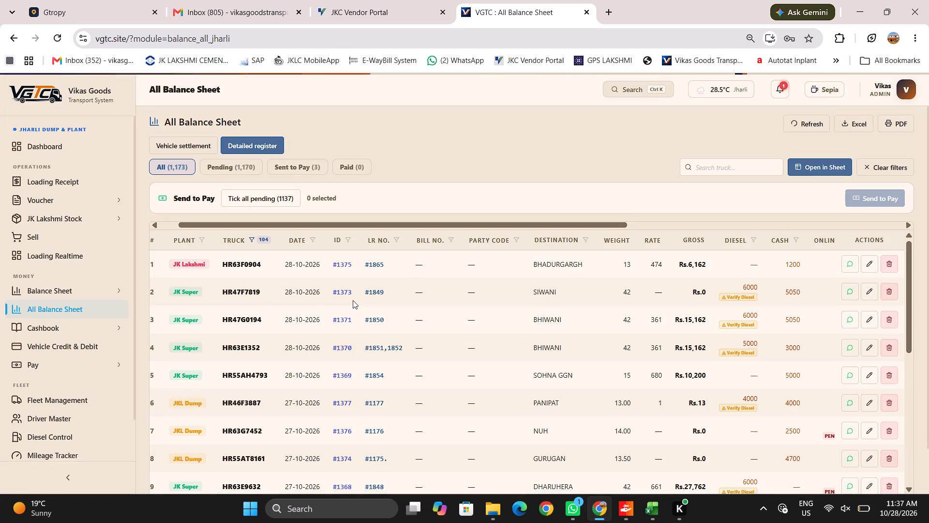
scroll(407, 321, left, 3)
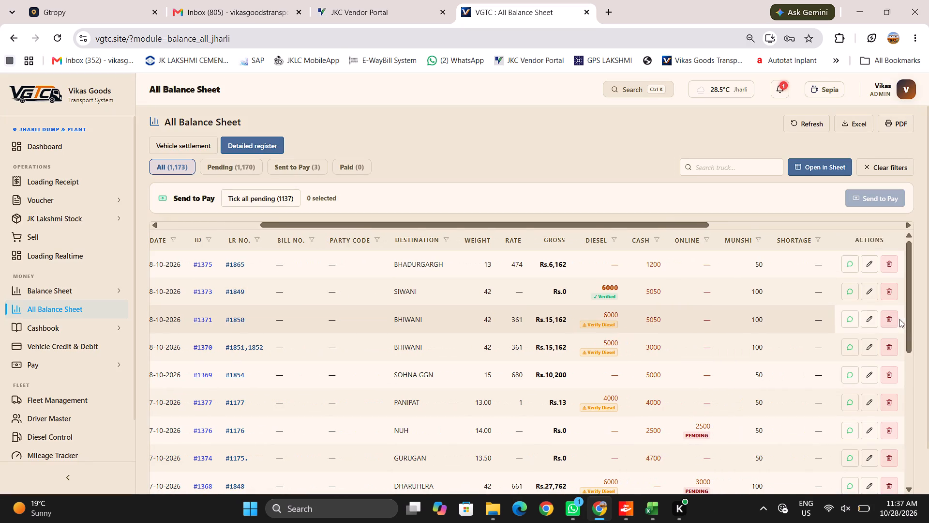
click(864, 291)
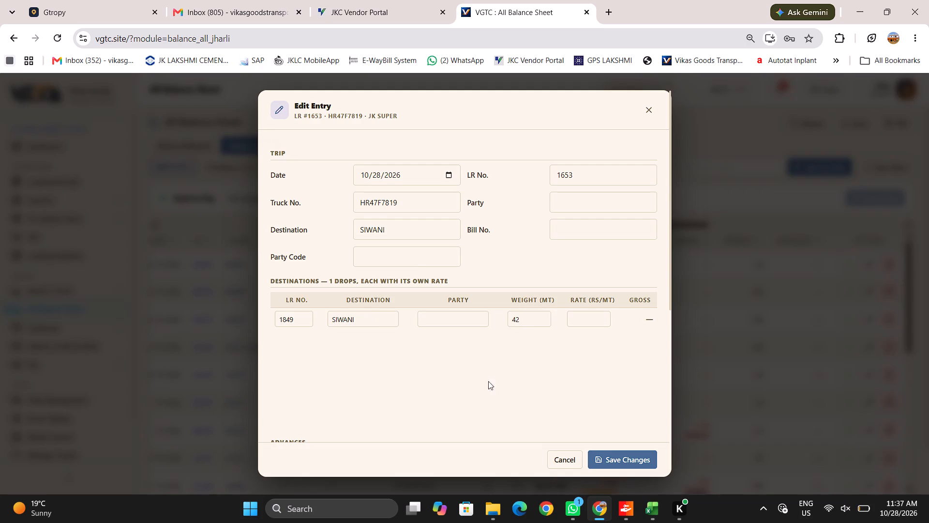
scroll(481, 388, down, 8)
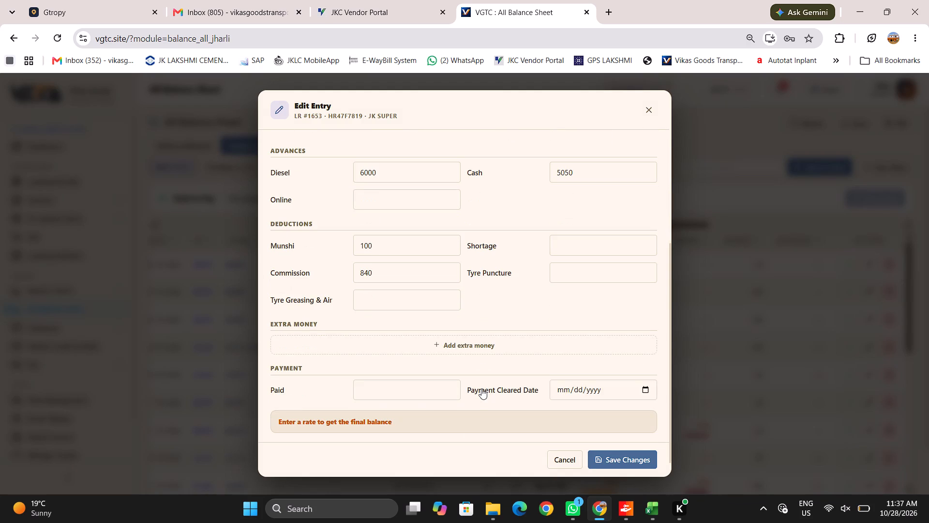
scroll(481, 388, down, 1)
scroll(479, 280, up, 2)
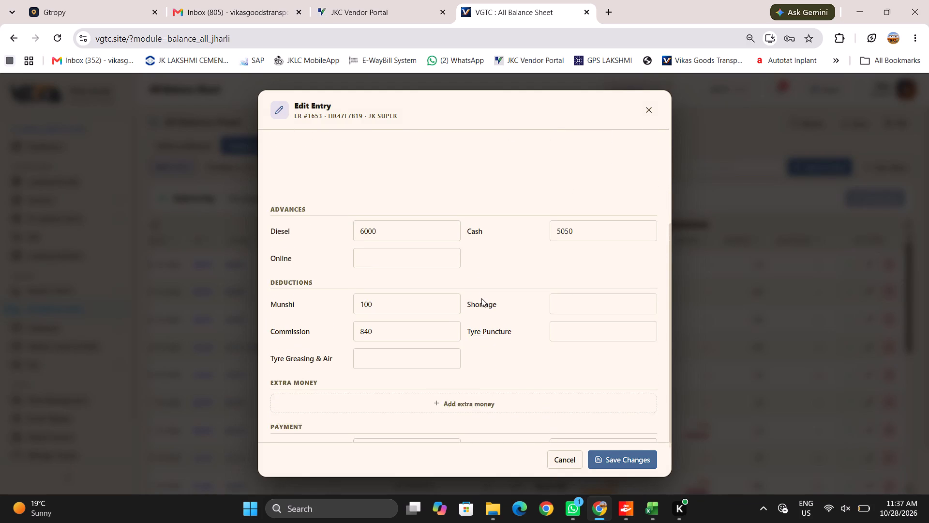
scroll(481, 298, up, 1)
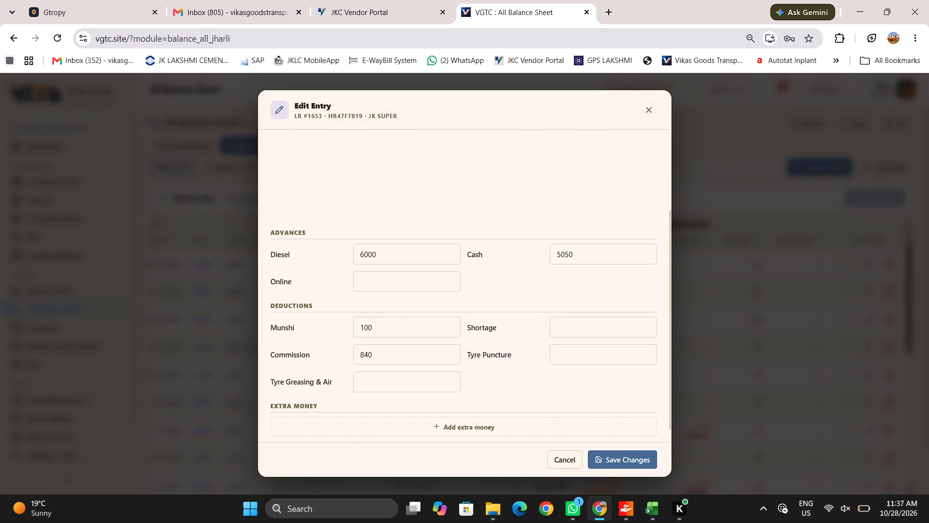
scroll(423, 368, up, 1)
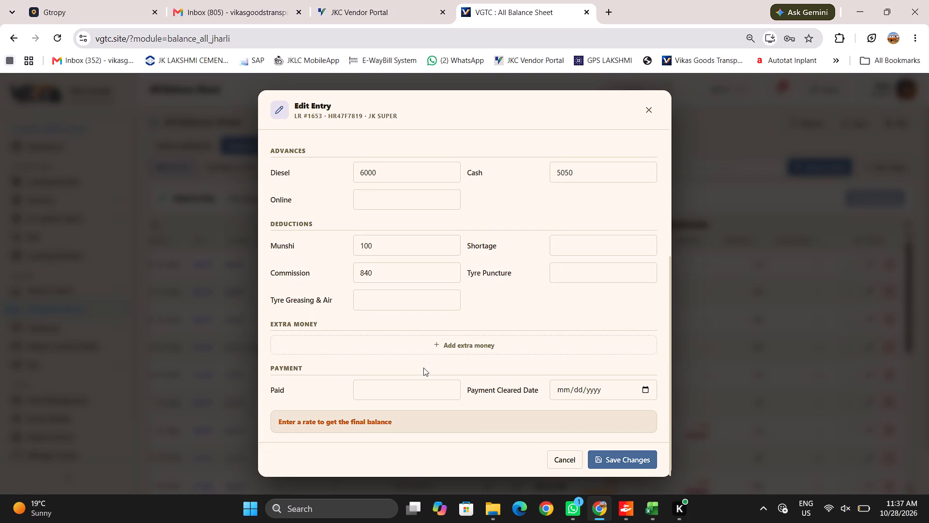
scroll(423, 368, up, 1)
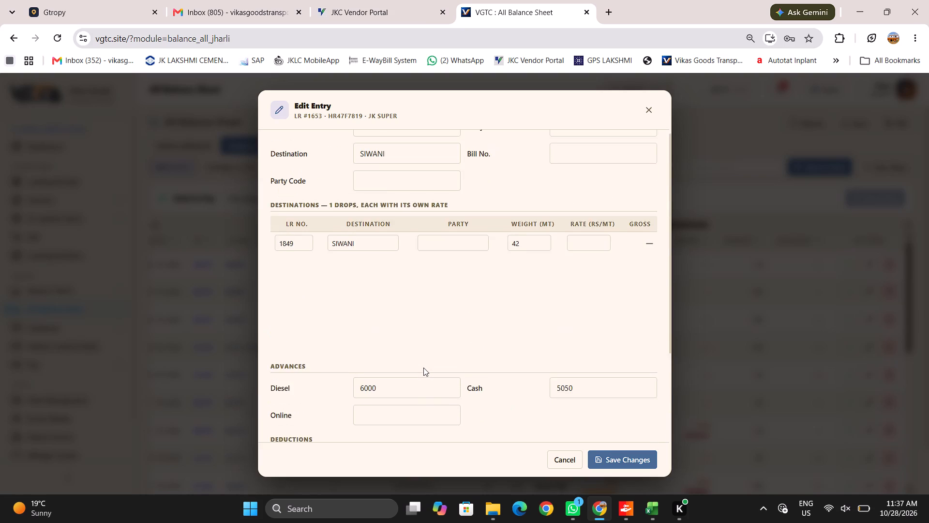
scroll(539, 313, left, 4)
scroll(539, 313, right, 1)
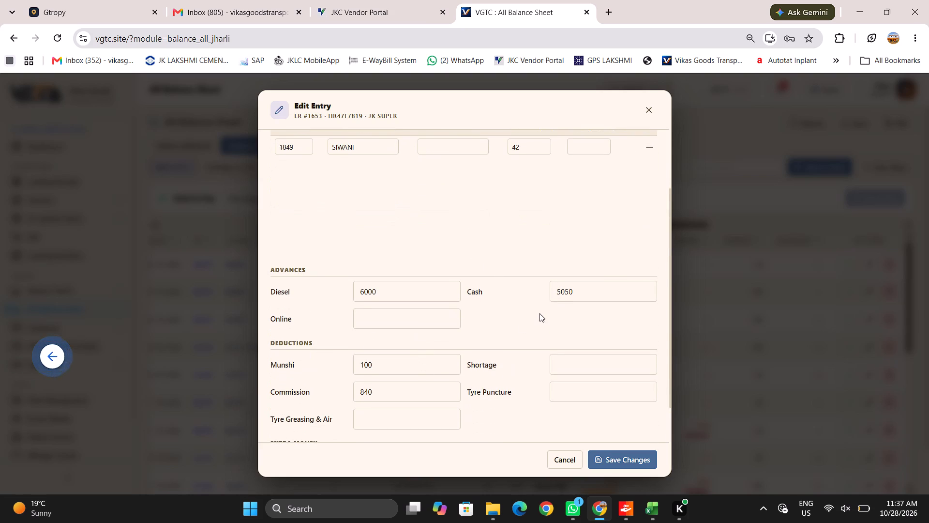
scroll(539, 313, right, 1)
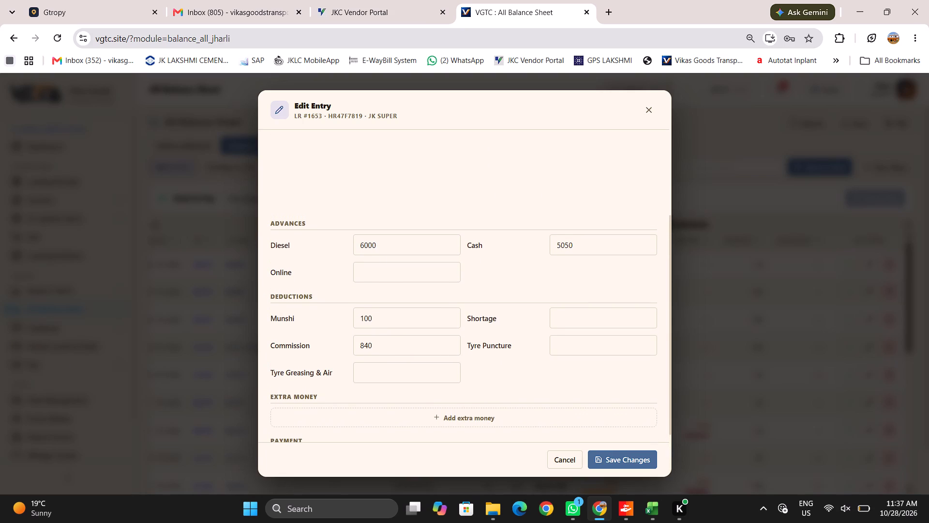
scroll(439, 373, up, 4)
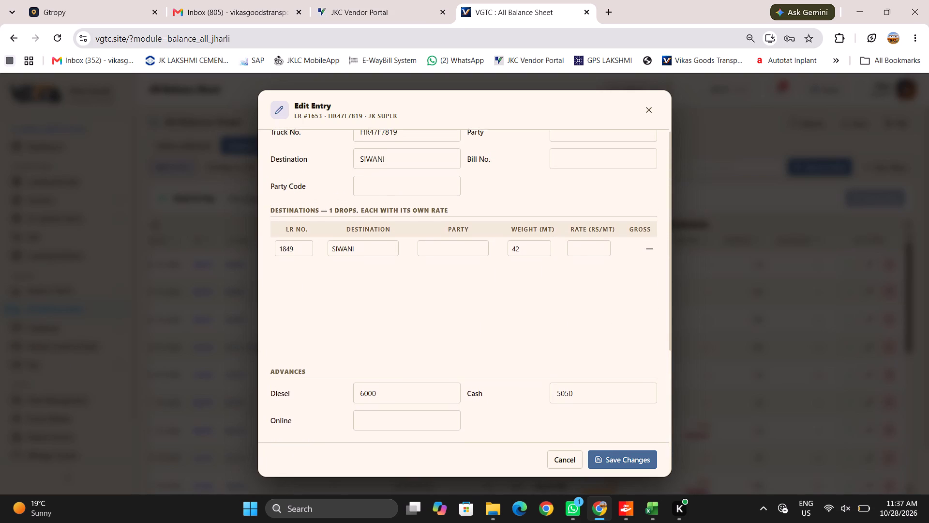
scroll(439, 373, up, 1)
scroll(558, 290, up, 3)
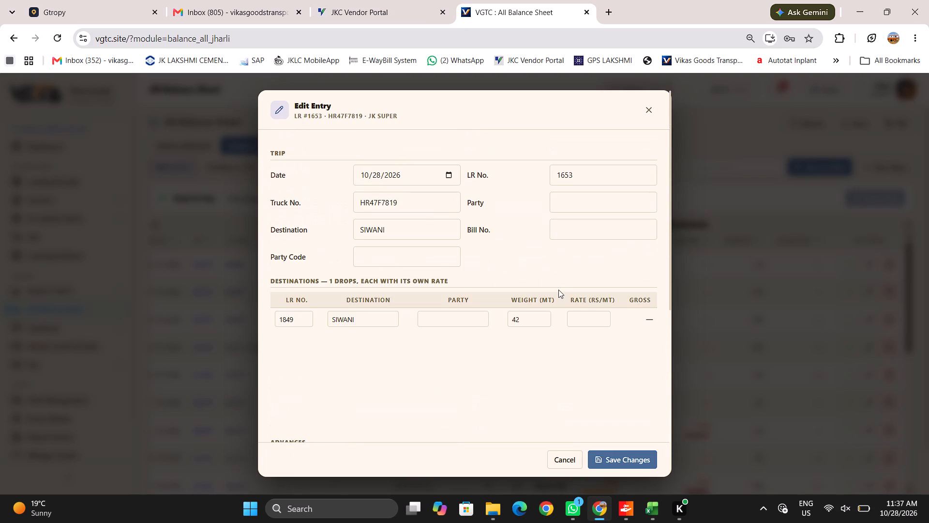
scroll(621, 231, left, 5)
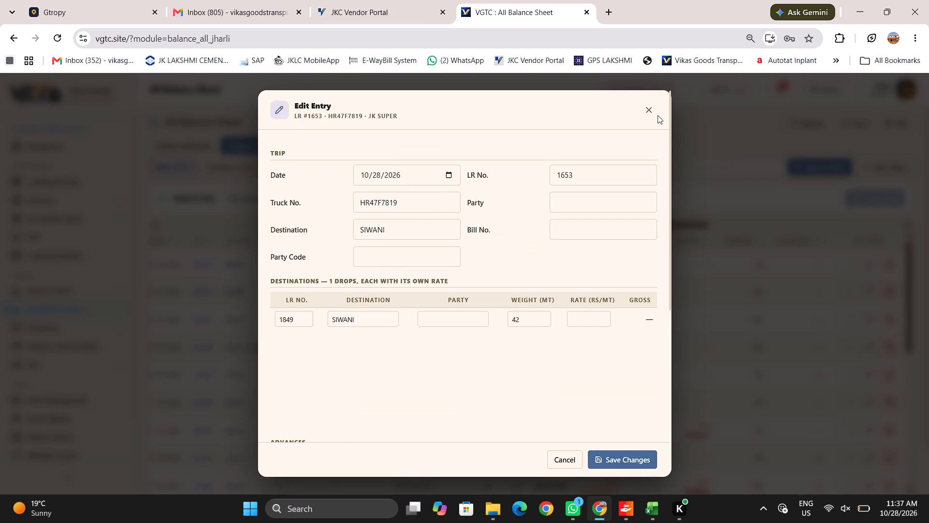
click(651, 109)
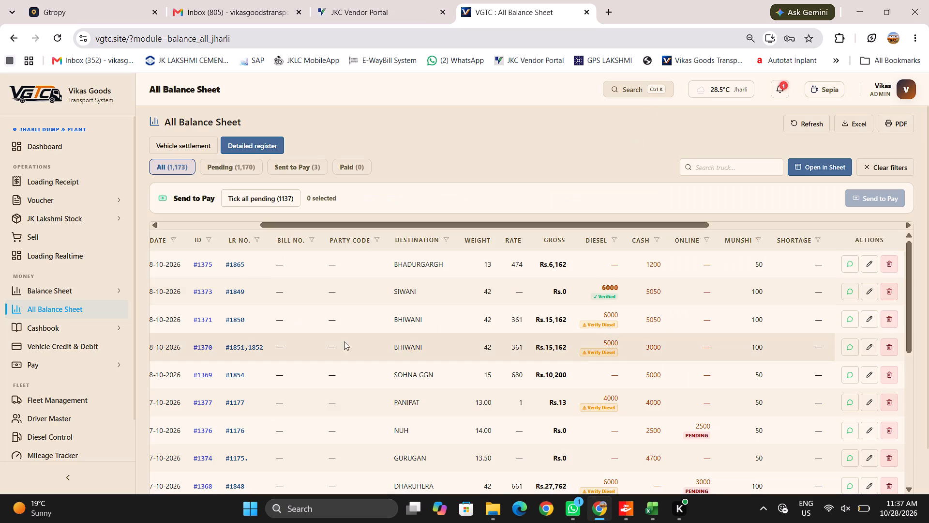
click(45, 197)
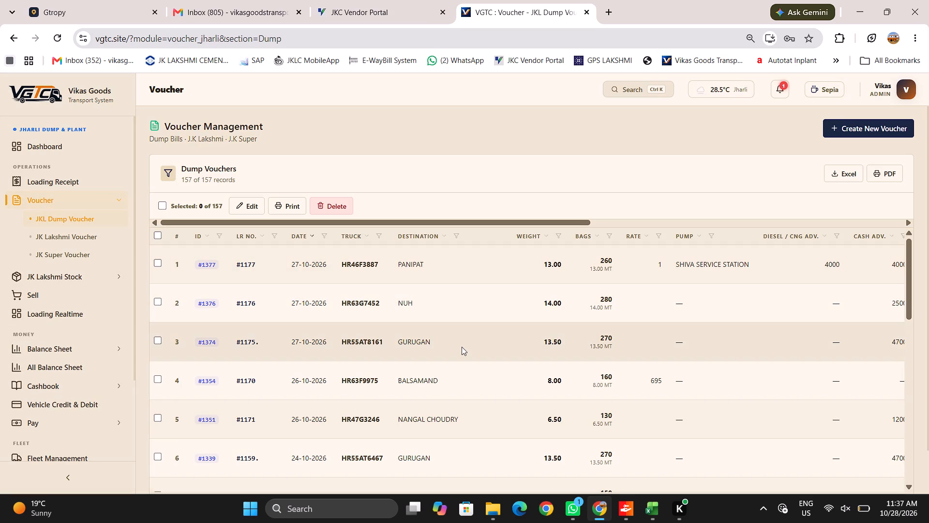
scroll(462, 347, up, 2)
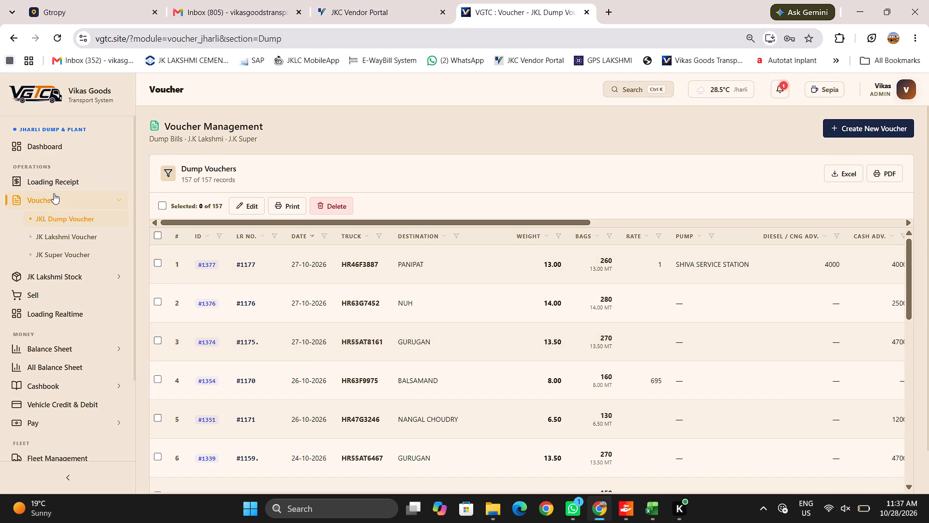
click(60, 251)
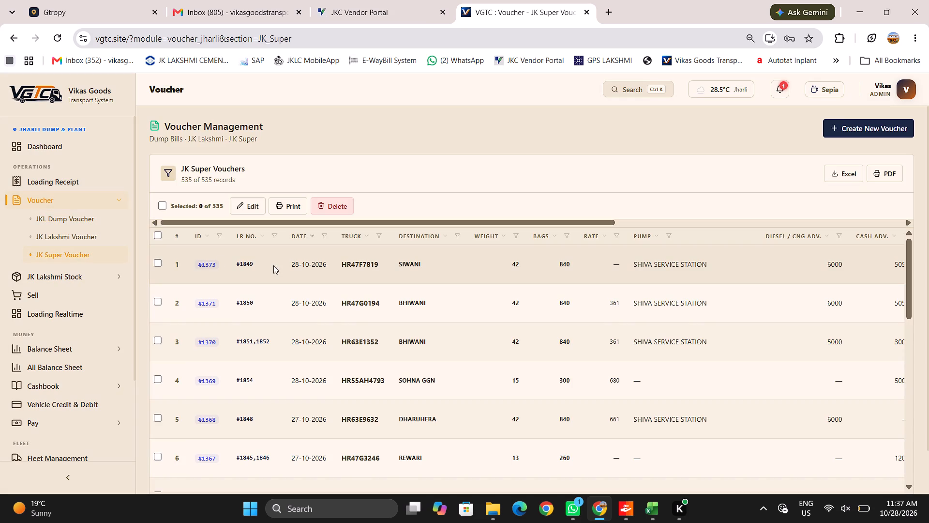
click(159, 261)
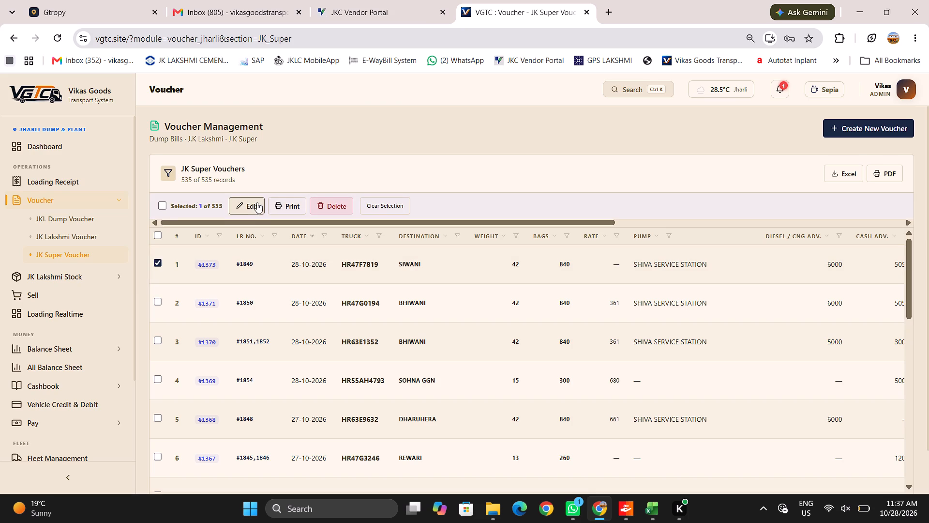
click(251, 207)
scroll(501, 338, down, 1)
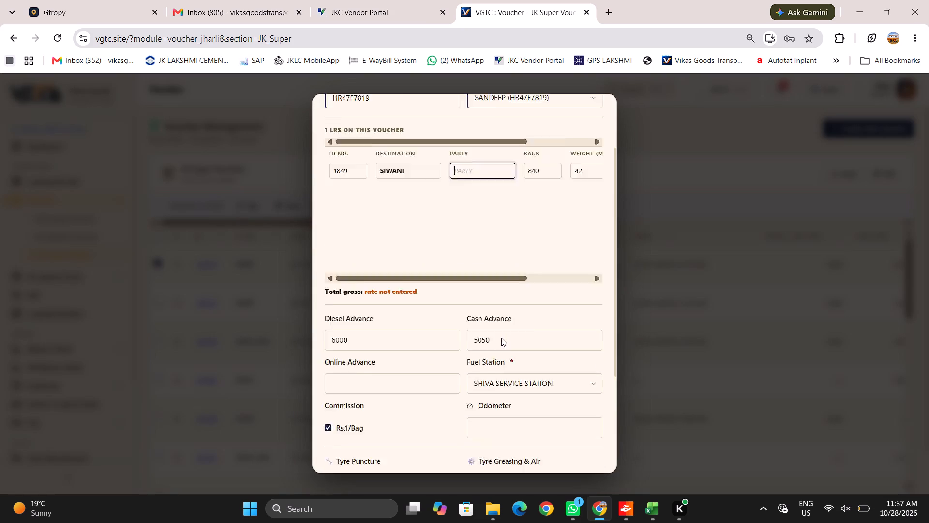
scroll(501, 338, down, 3)
click(502, 360)
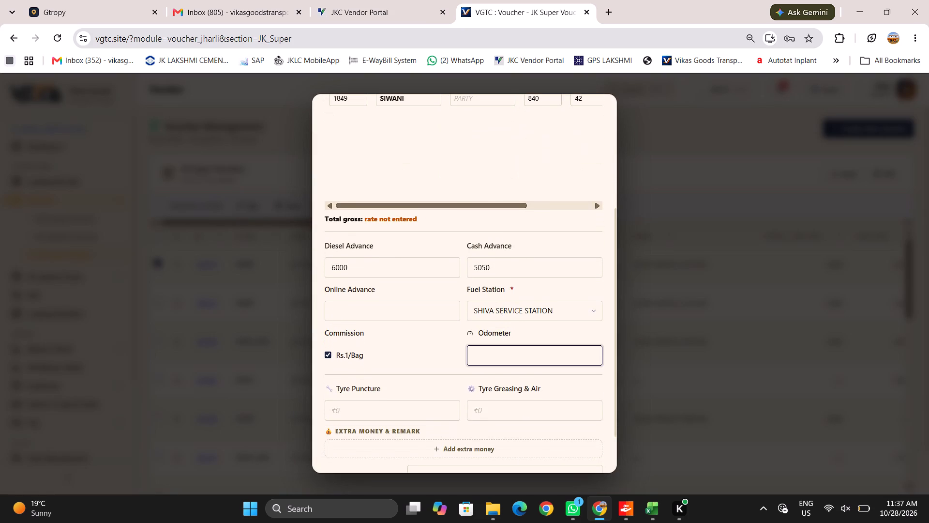
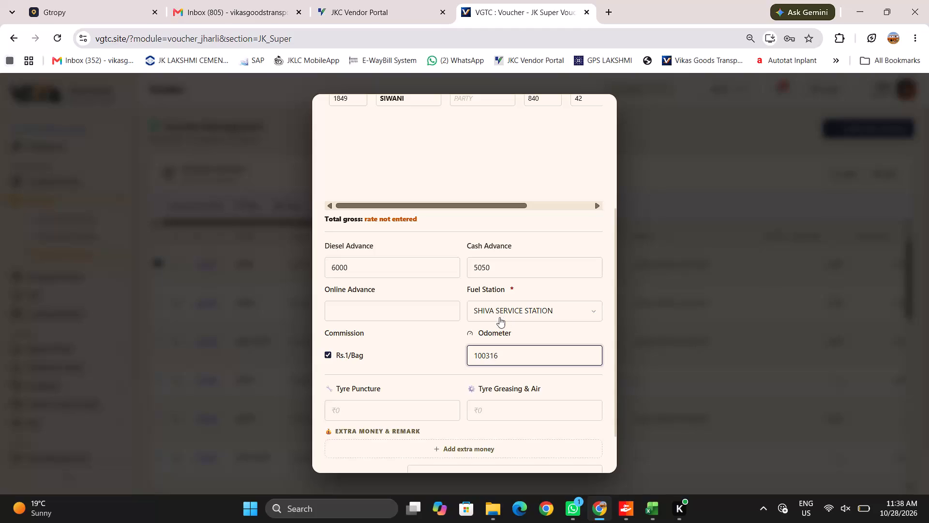
scroll(499, 317, down, 10)
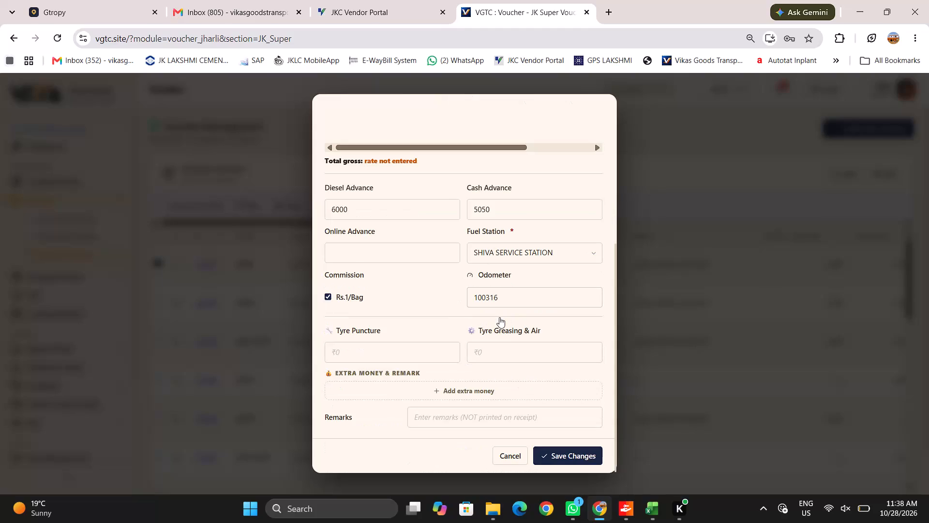
scroll(499, 317, up, 3)
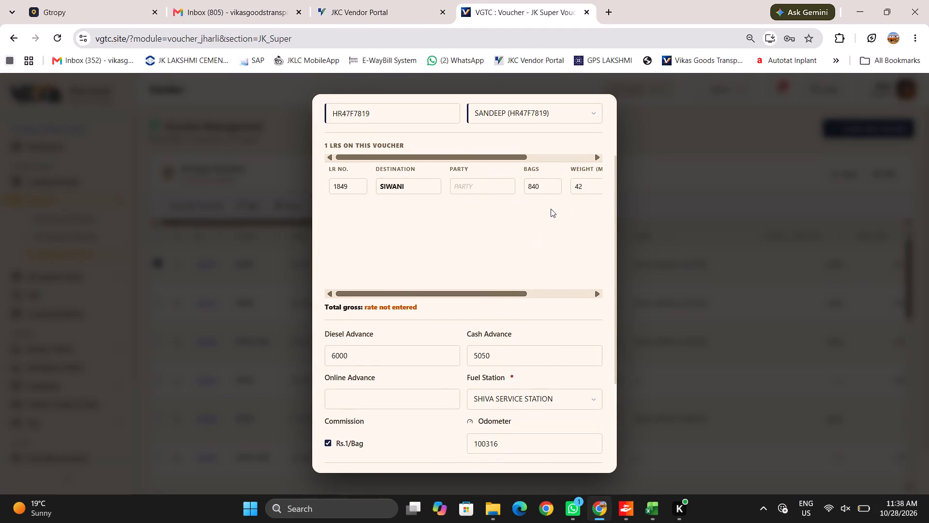
scroll(551, 209, left, 3)
click(552, 183)
text(518)
scroll(552, 183, up, 3)
scroll(524, 360, down, 6)
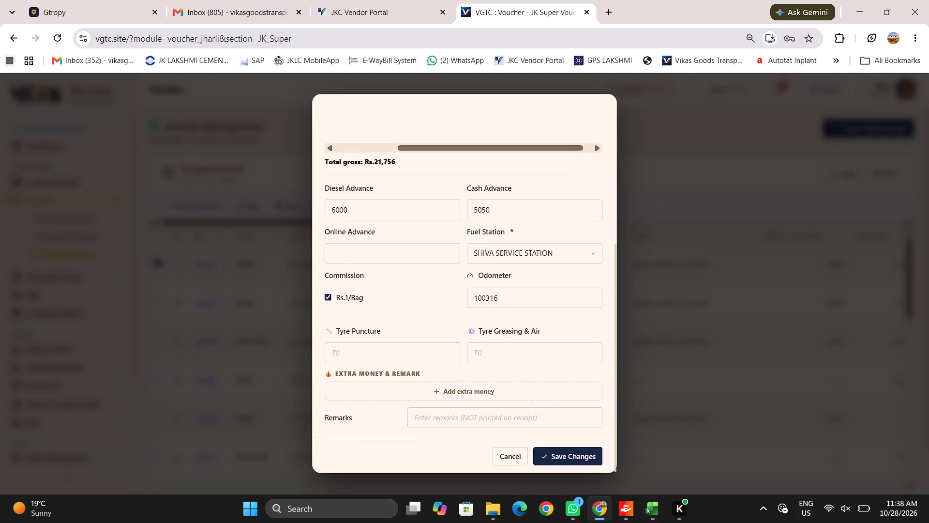
click(557, 449)
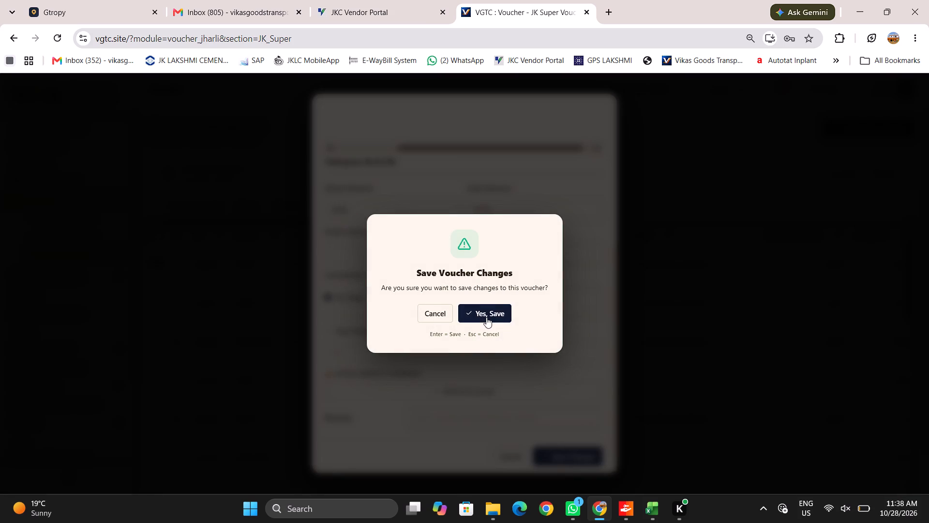
click(486, 317)
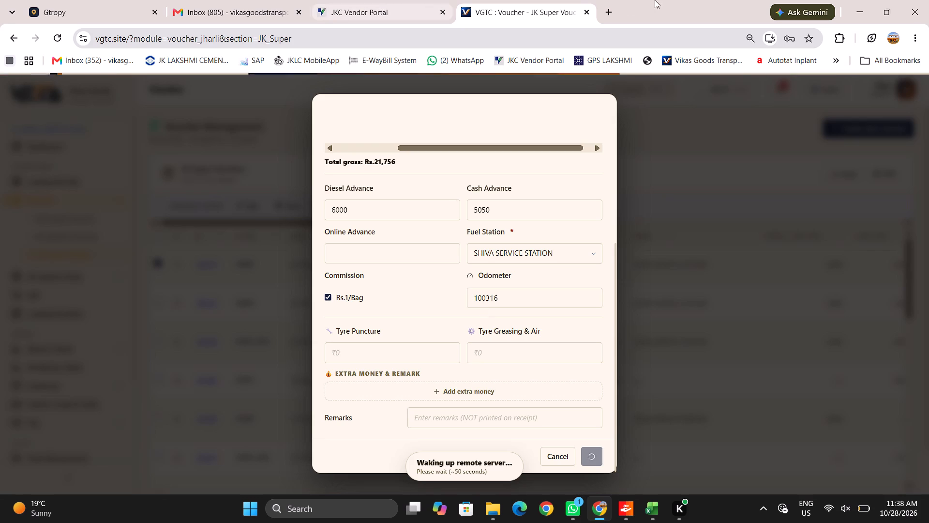
In Gtropy, generate the GPS Lifting Report for 27/10/2026 to 28/10/2026 and open Jharli Plant's Trade Sales Channel trip details.
click(13, 0)
click(72, 0)
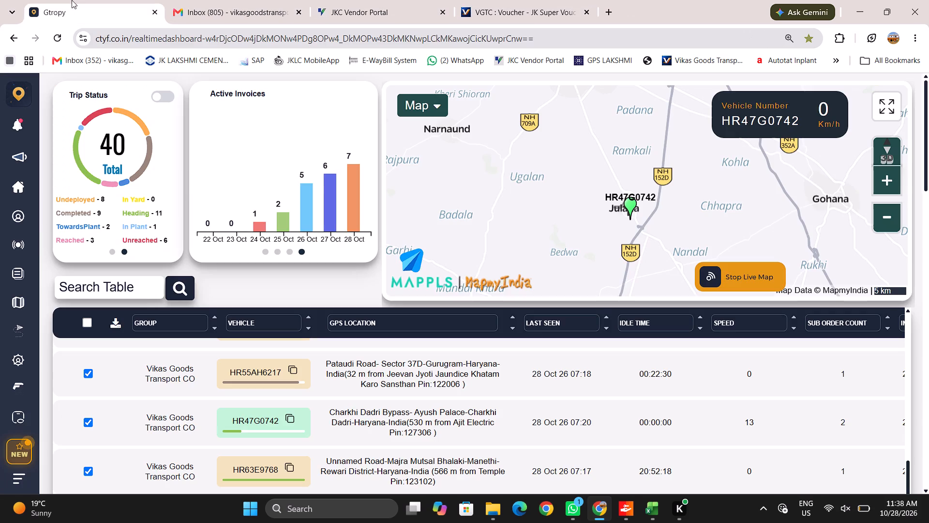
click(24, 274)
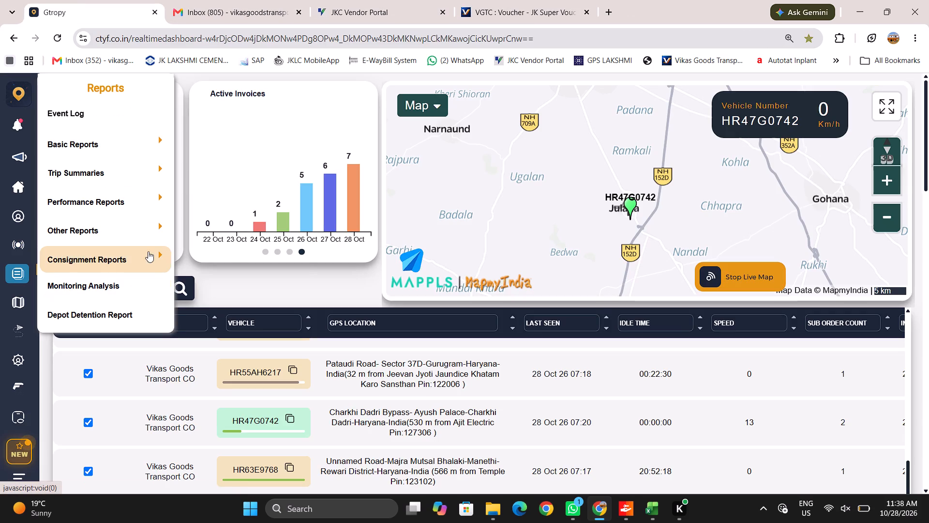
click(225, 261)
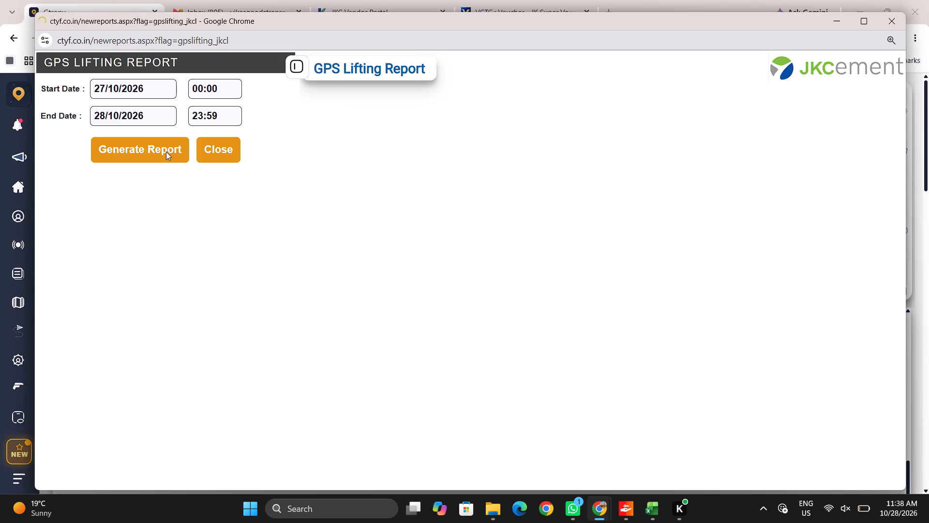
double_click(164, 151)
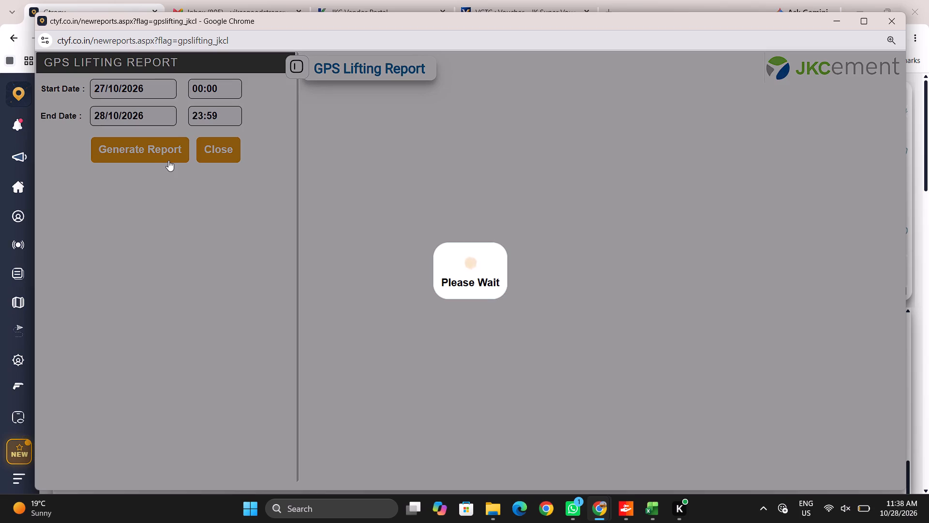
click(478, 158)
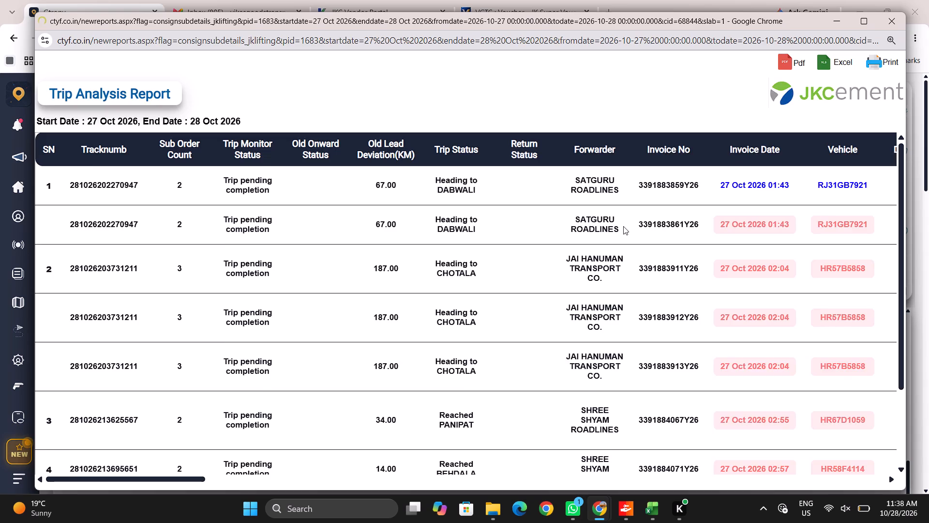
key(ctrl+f)
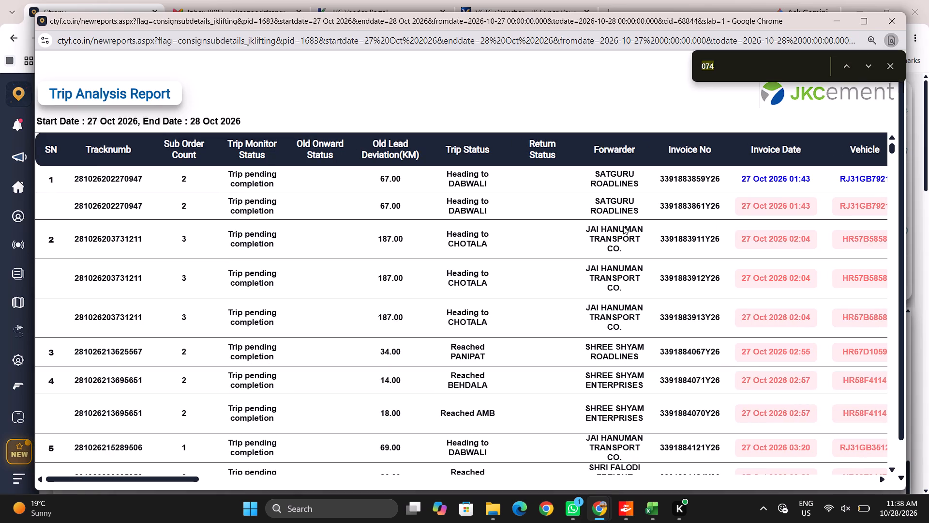
text(1056)
key(BackSpace)
key(BackSpace)
key(BackSpace)
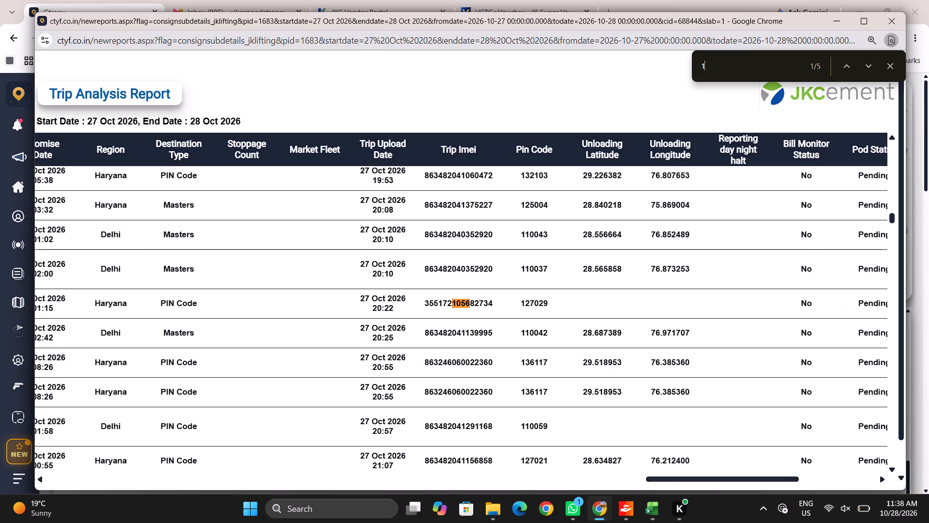
key(BackSpace)
key(BackSpace)
text(0194)
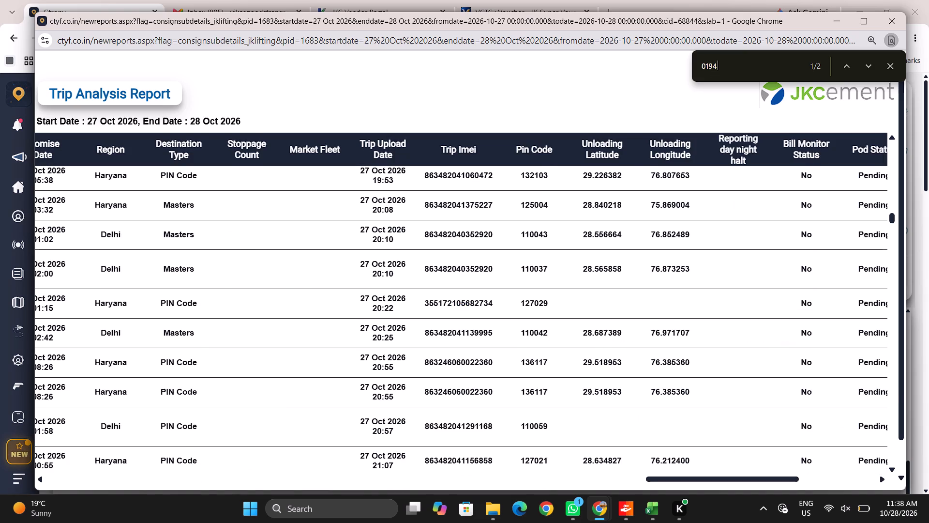
key(Return)
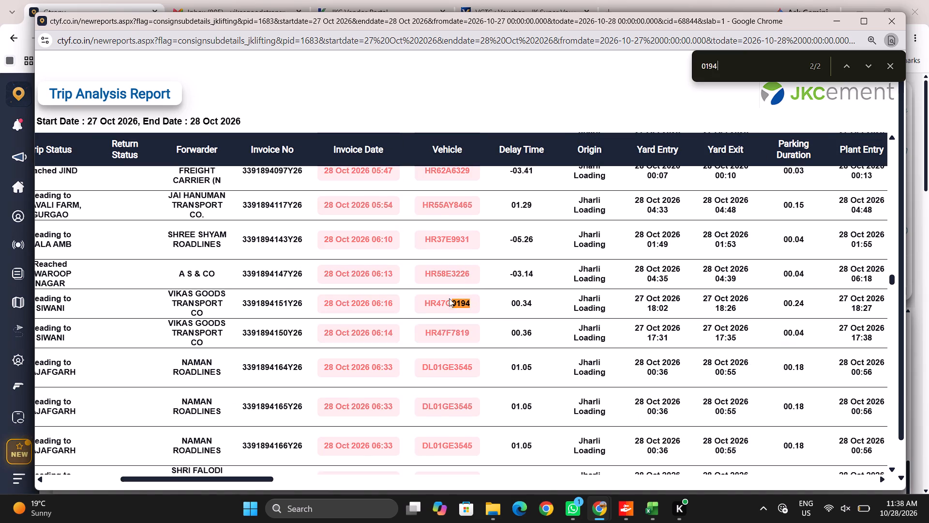
click(447, 302)
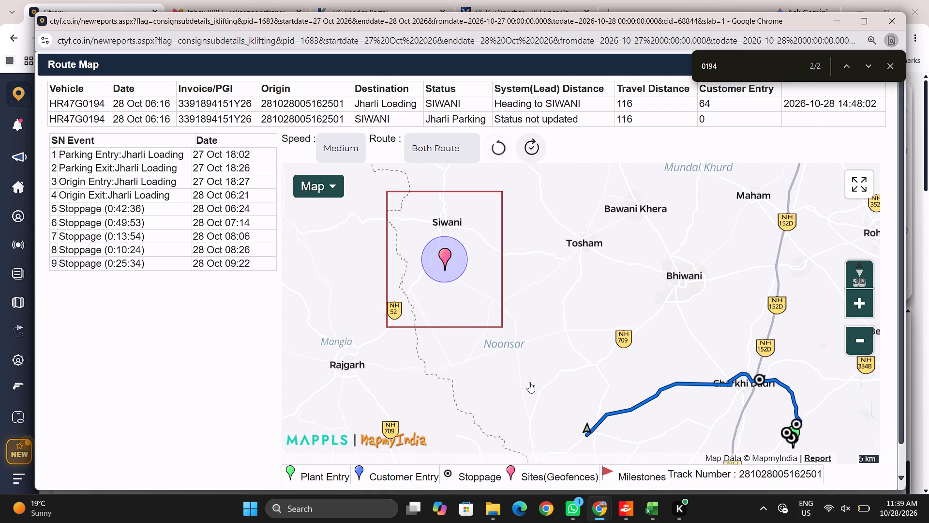
drag(529, 382, 486, 322)
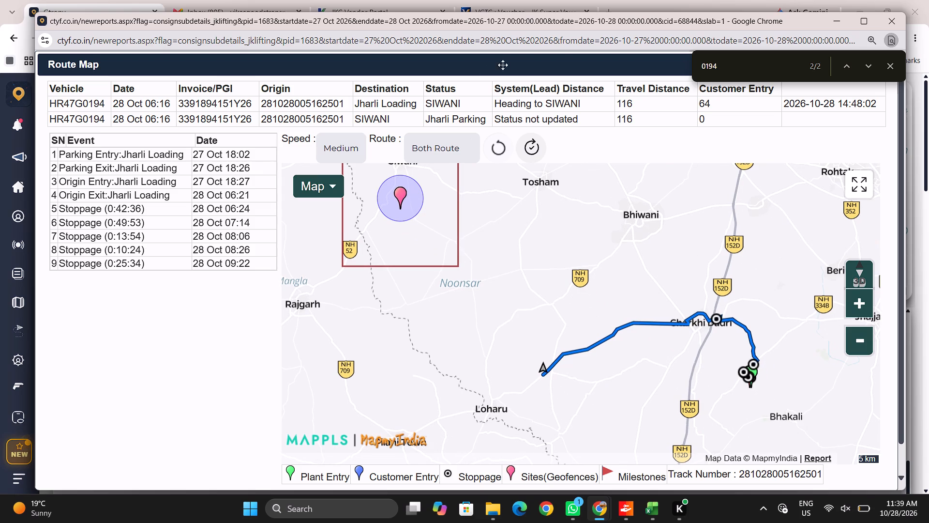
click(832, 28)
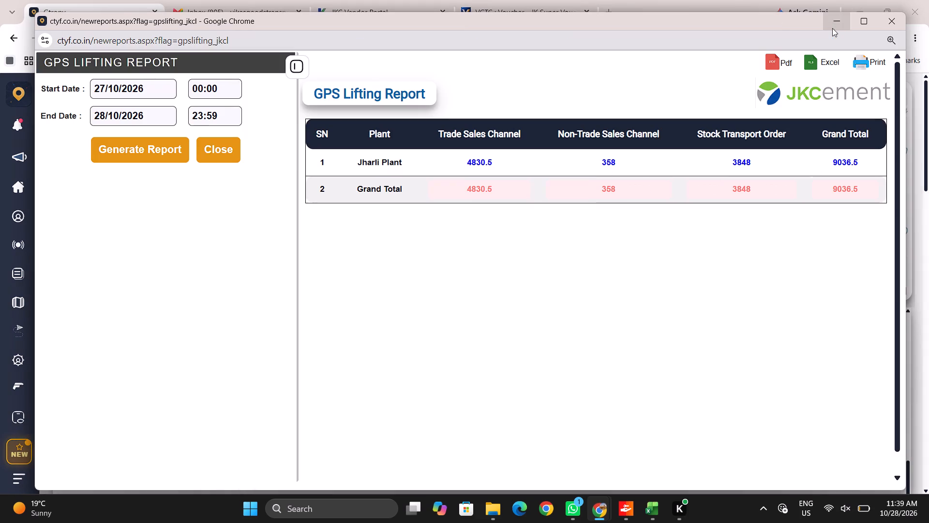
key(alt+Tab)
key(alt+Tab)
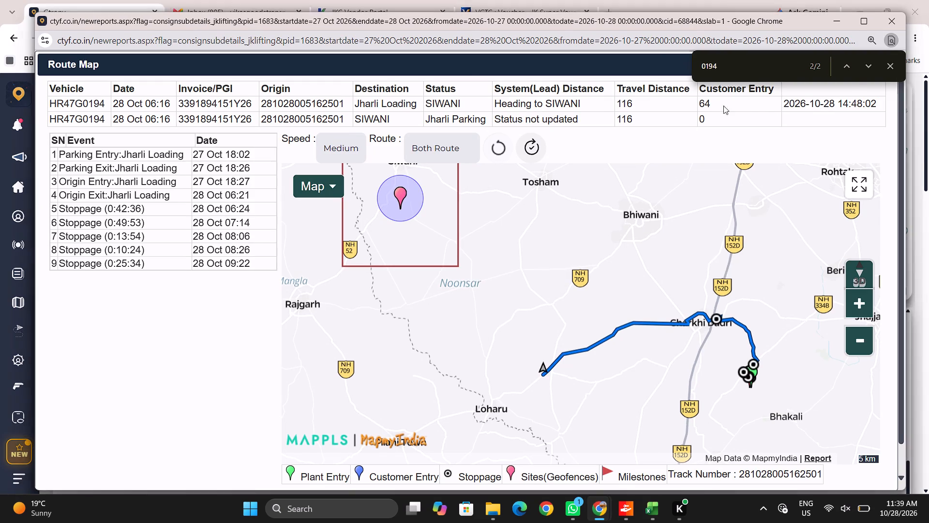
key(alt+Tab)
key(alt+Tab)
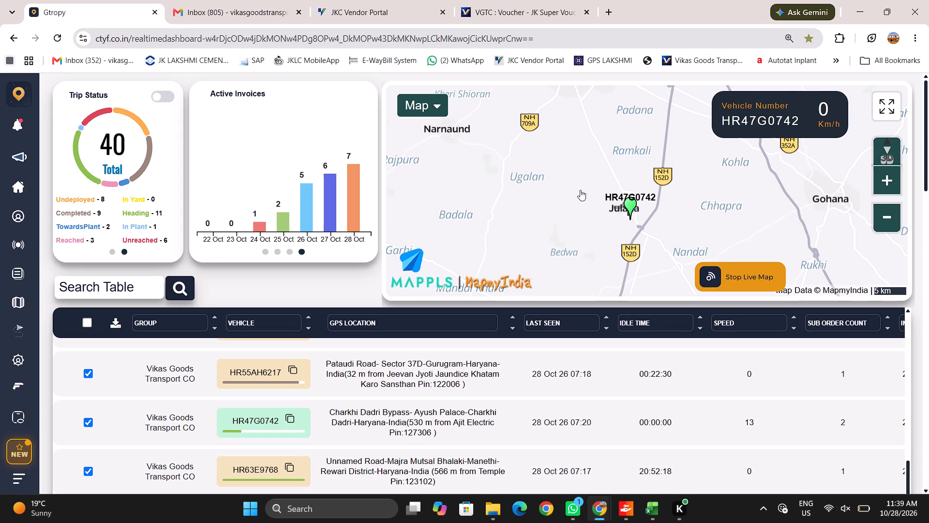
click(510, 15)
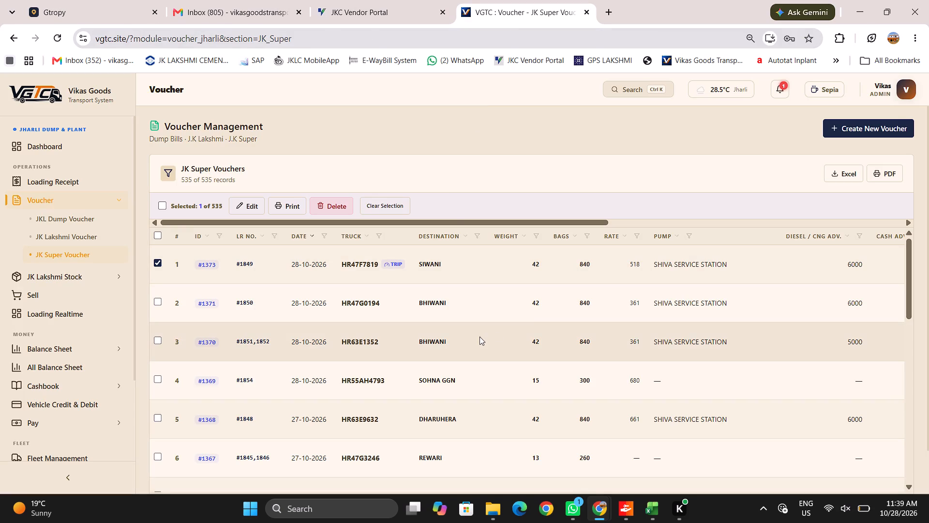
scroll(601, 319, right, 1)
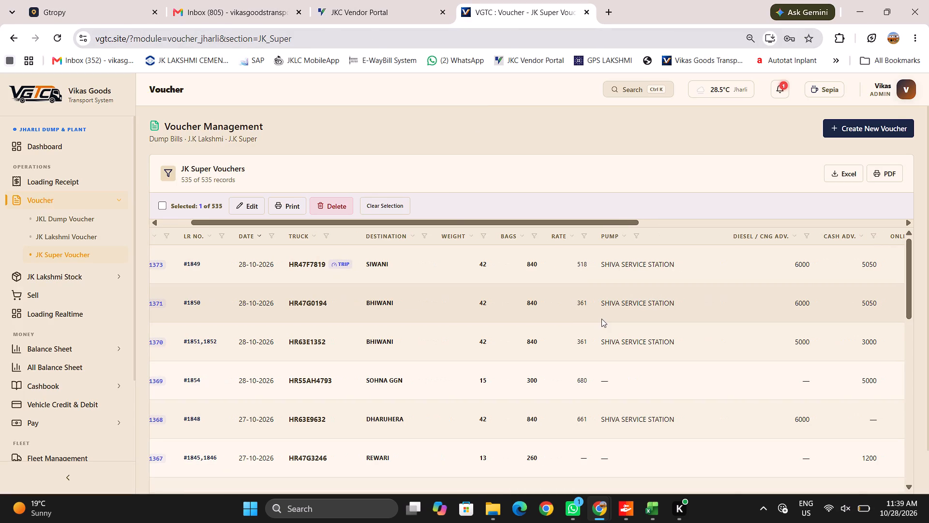
scroll(601, 319, right, 1)
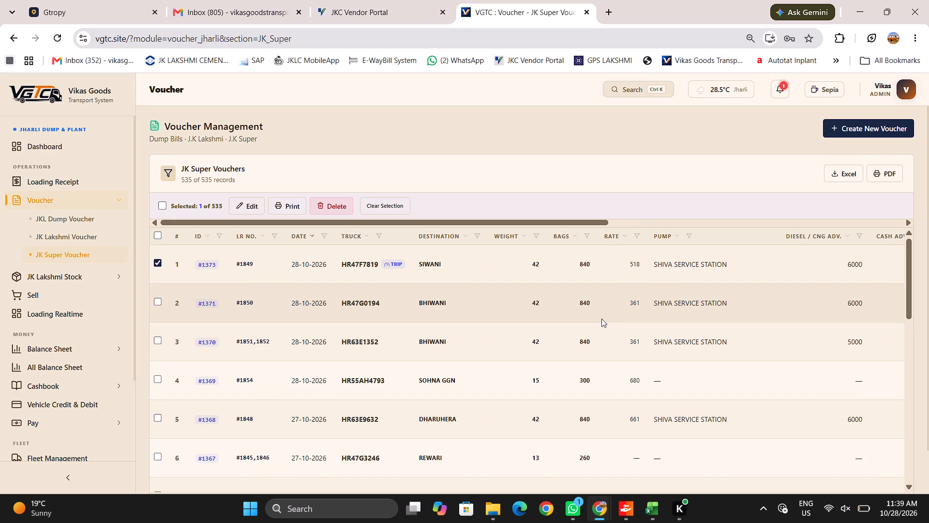
scroll(601, 319, right, 1)
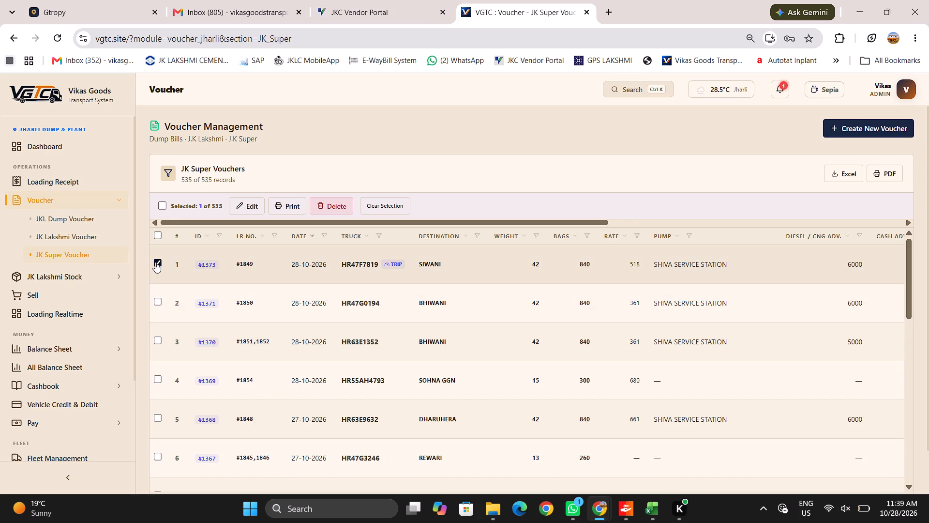
click(155, 262)
click(158, 303)
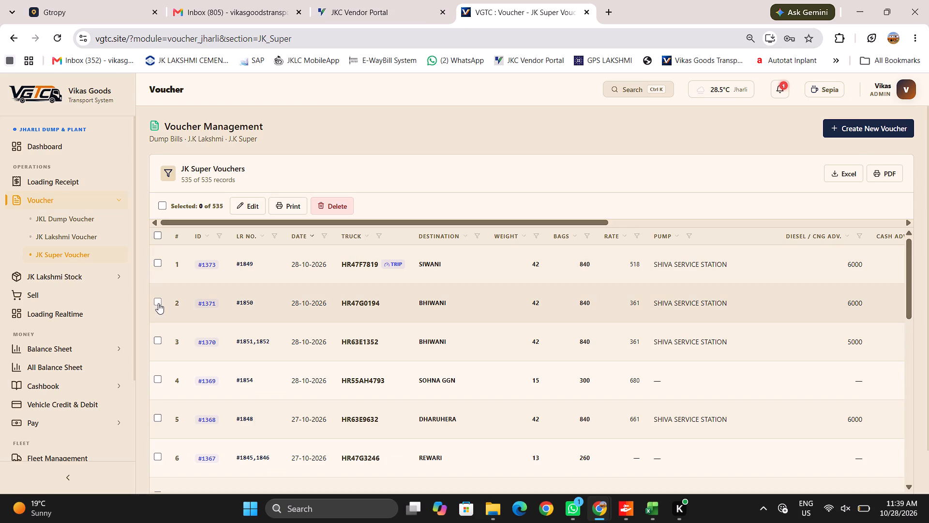
click(240, 208)
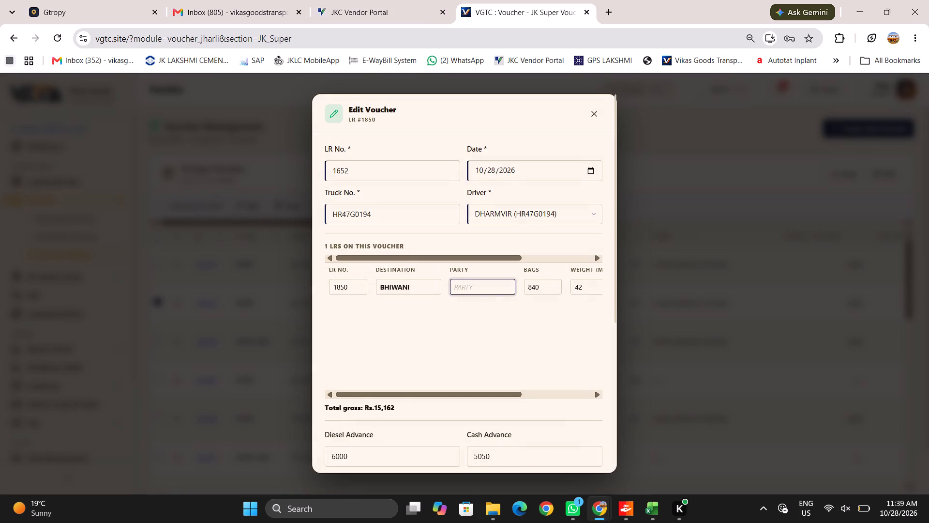
scroll(554, 296, left, 3)
double_click(548, 283)
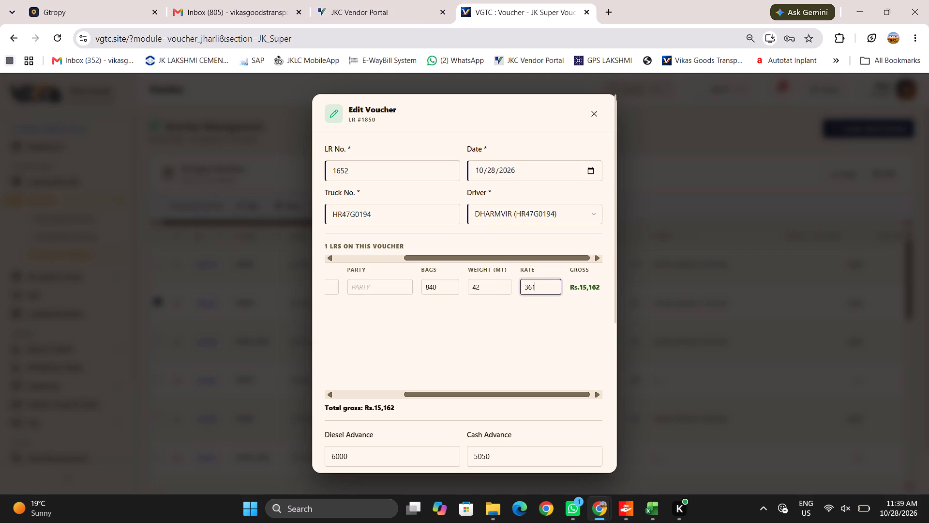
key(BackSpace)
key(BackSpace)
key(BackSpace)
text(518)
scroll(509, 390, down, 5)
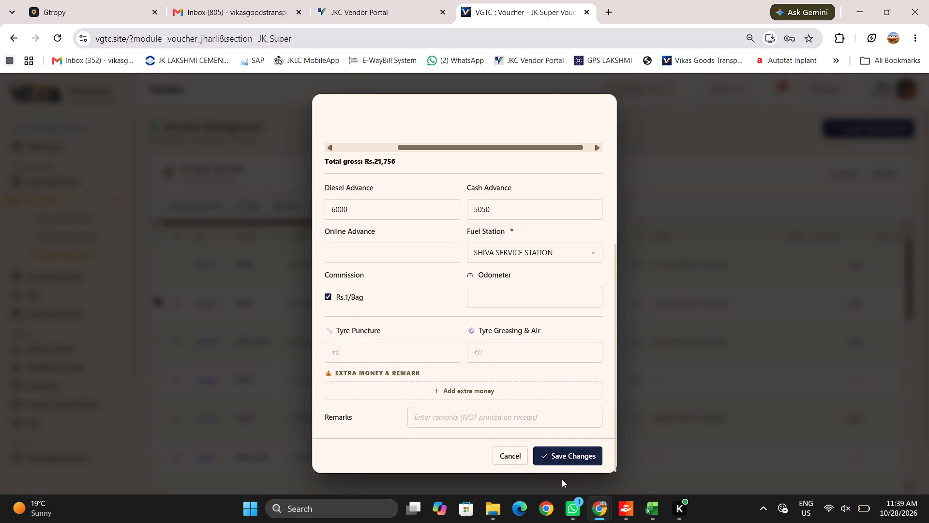
click(565, 457)
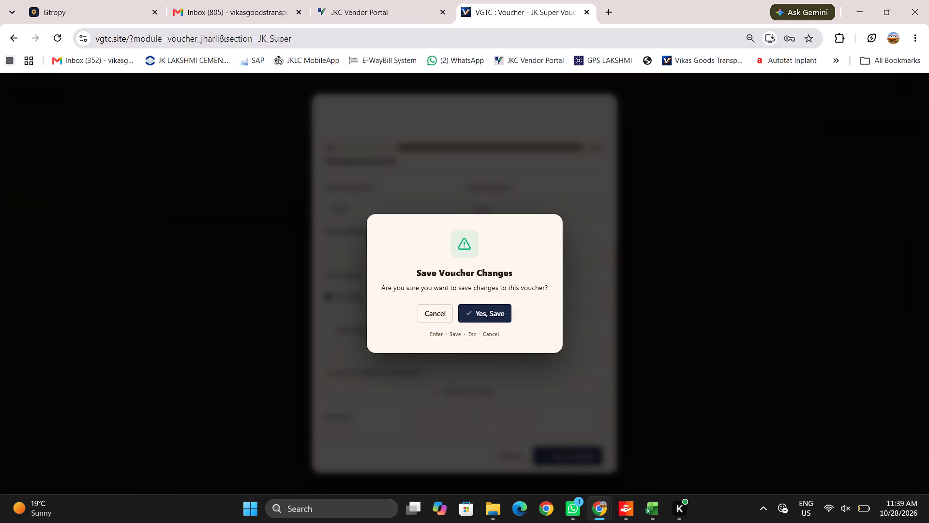
click(480, 321)
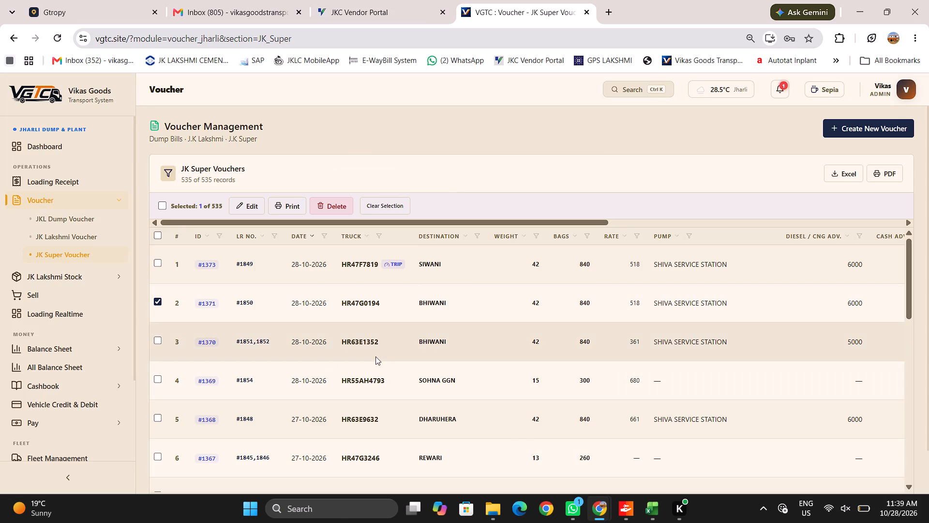
click(157, 302)
click(155, 338)
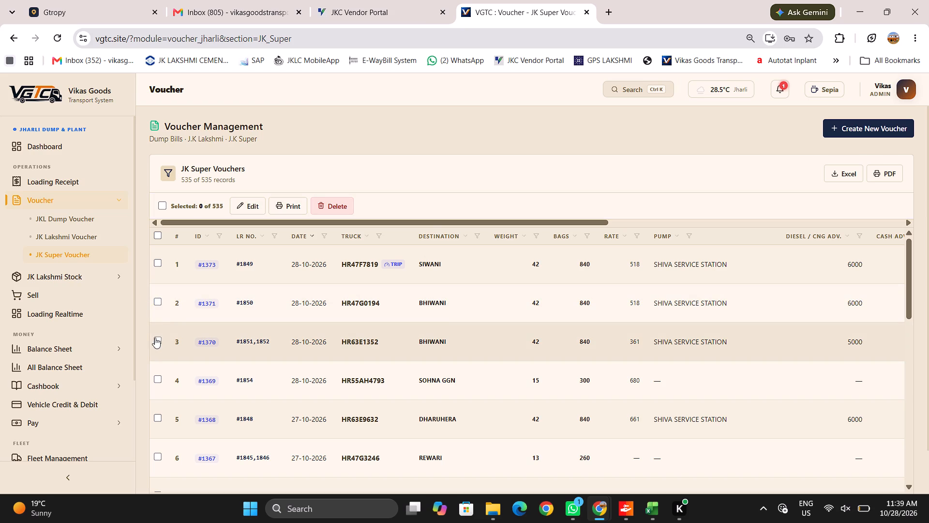
click(258, 206)
scroll(519, 297, right, 1)
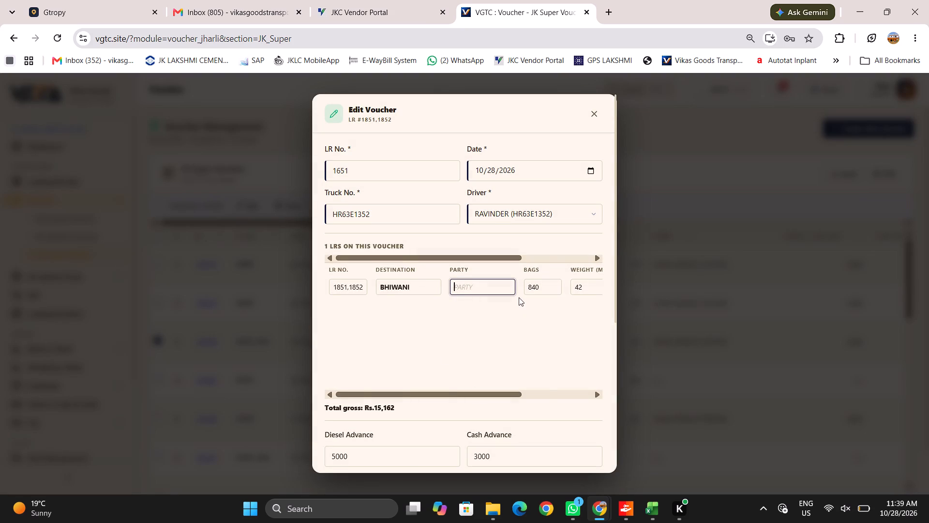
scroll(519, 297, right, 2)
click(595, 109)
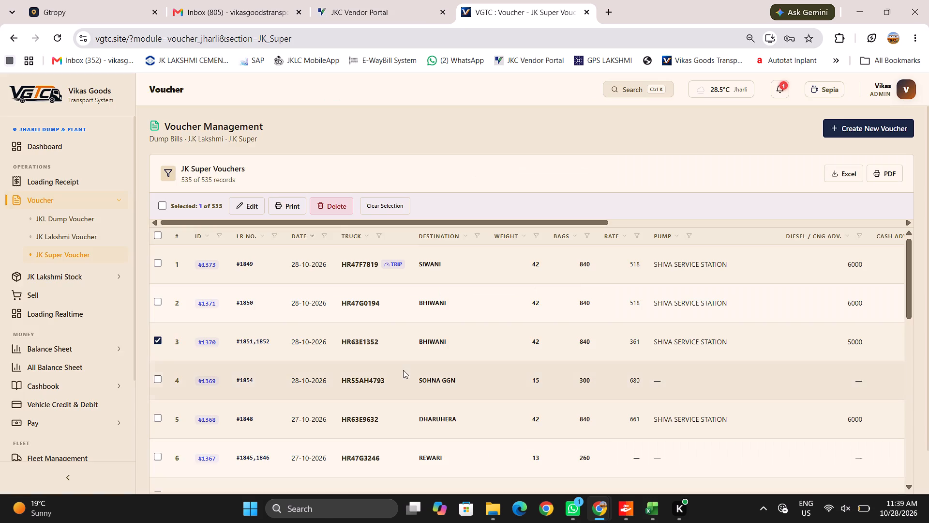
click(155, 339)
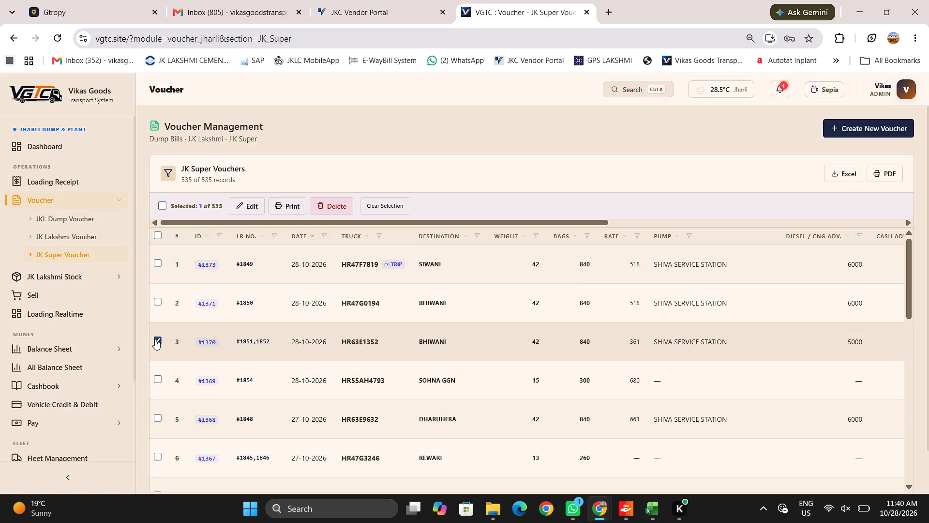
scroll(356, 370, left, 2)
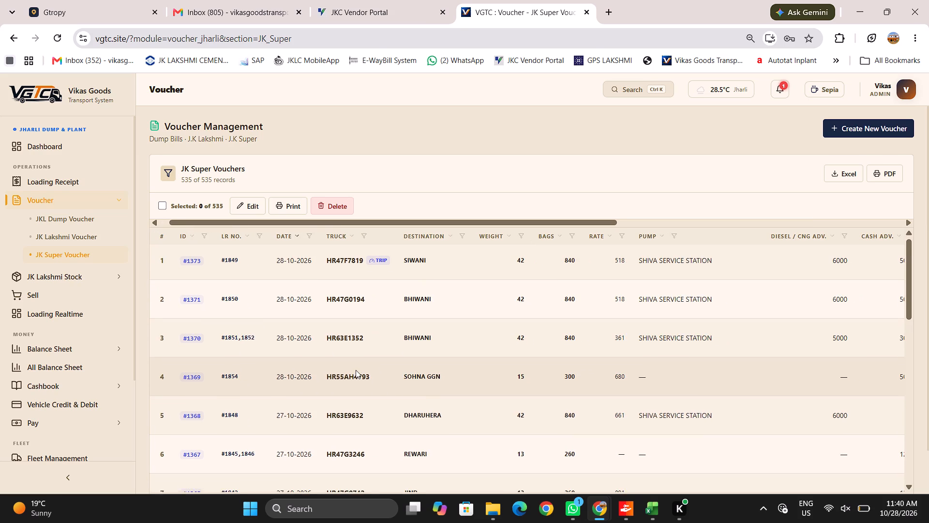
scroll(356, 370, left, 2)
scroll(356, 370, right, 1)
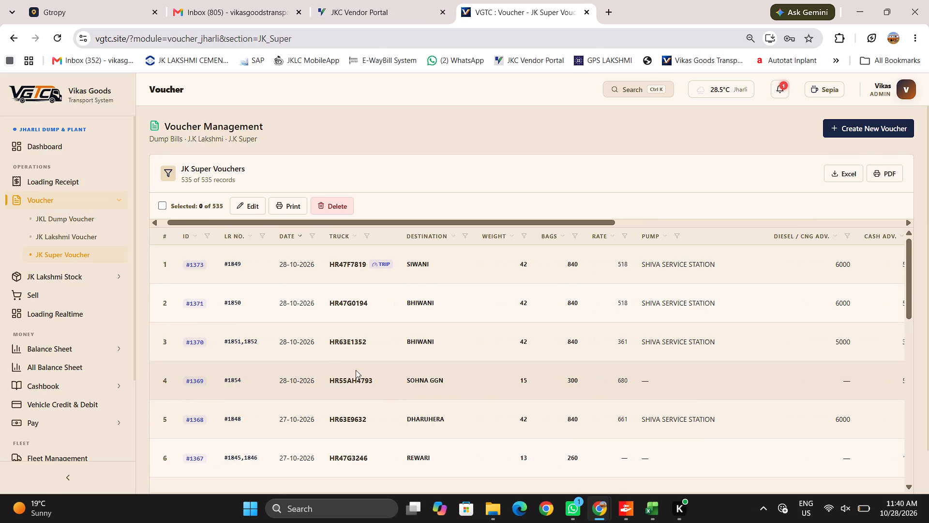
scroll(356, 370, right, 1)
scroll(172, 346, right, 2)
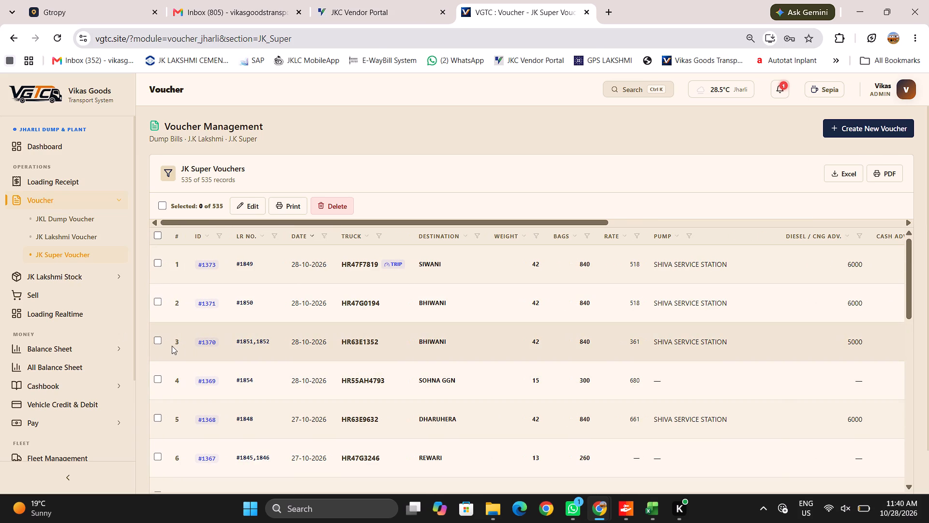
click(156, 339)
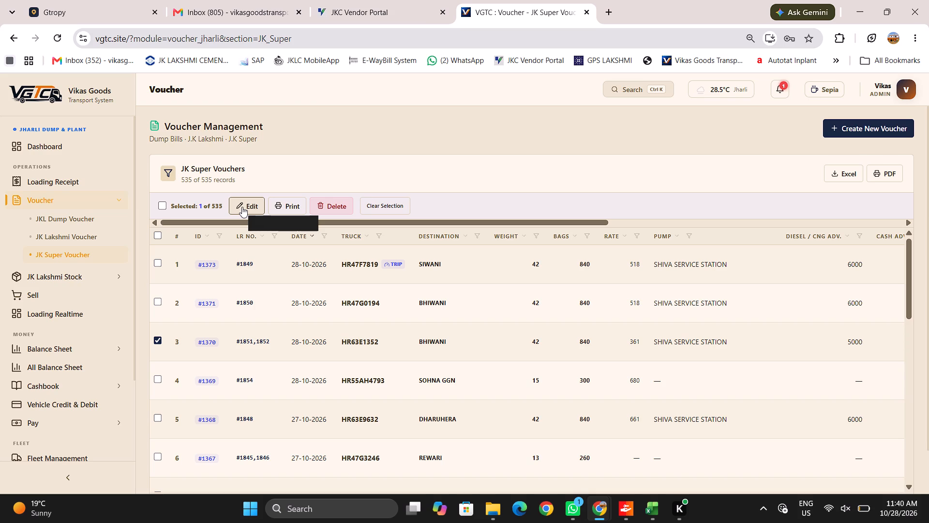
click(242, 207)
scroll(466, 324, right, 1)
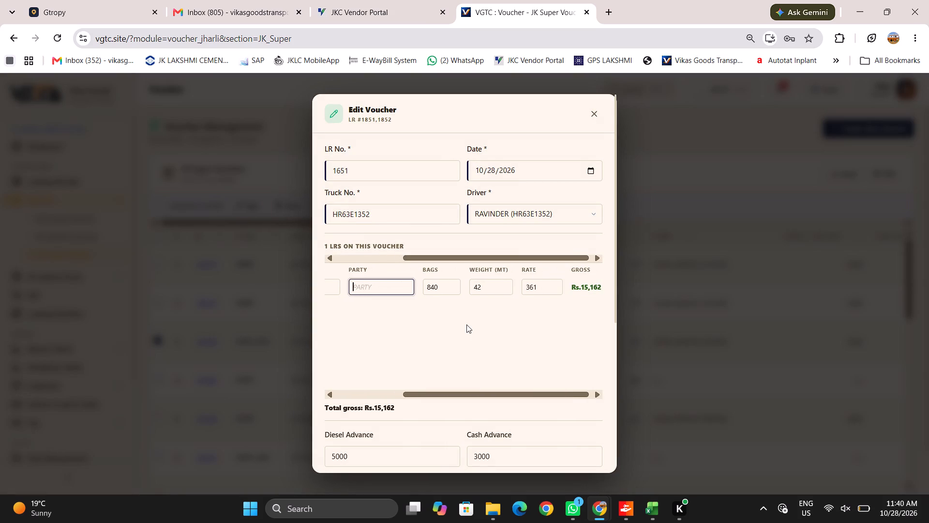
scroll(466, 324, right, 2)
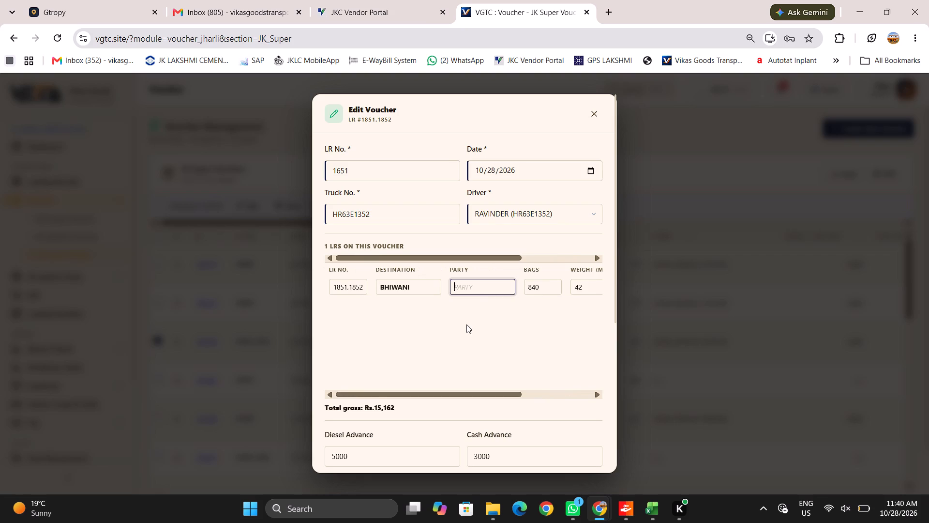
scroll(451, 325, left, 3)
scroll(451, 325, down, 3)
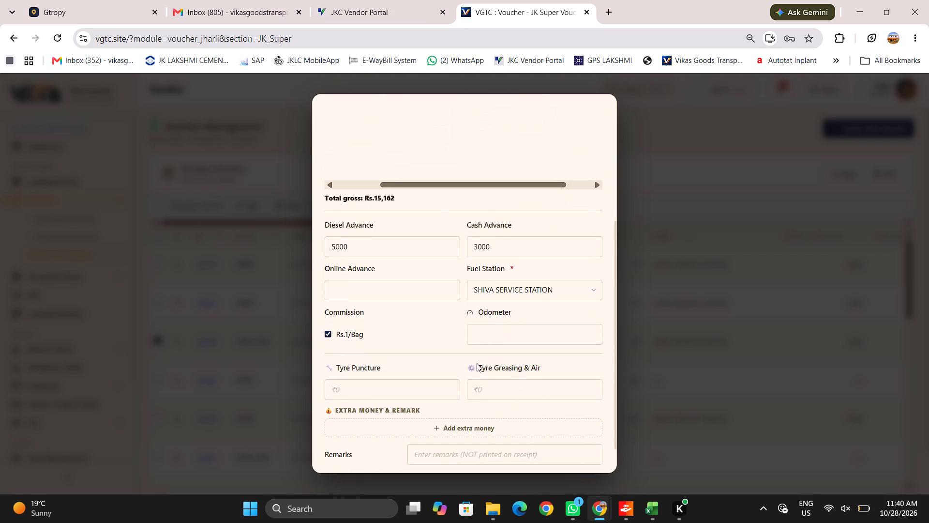
click(508, 327)
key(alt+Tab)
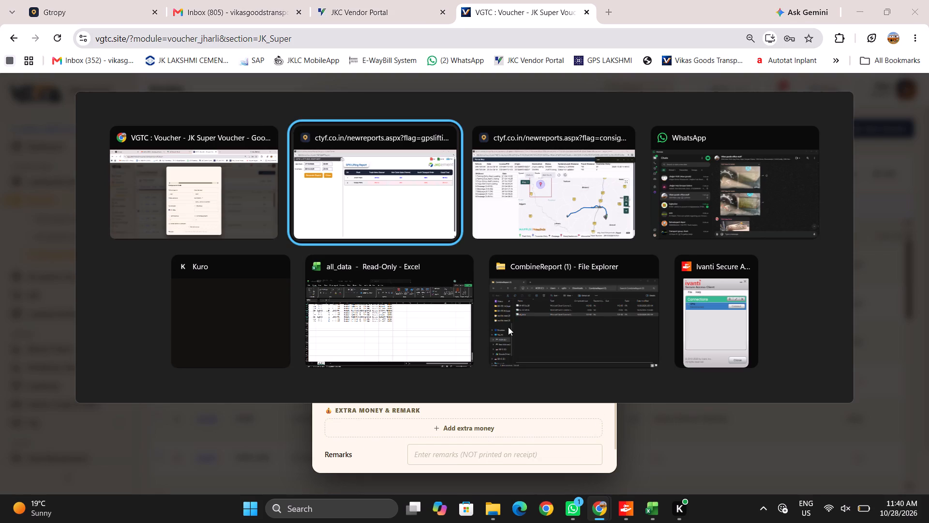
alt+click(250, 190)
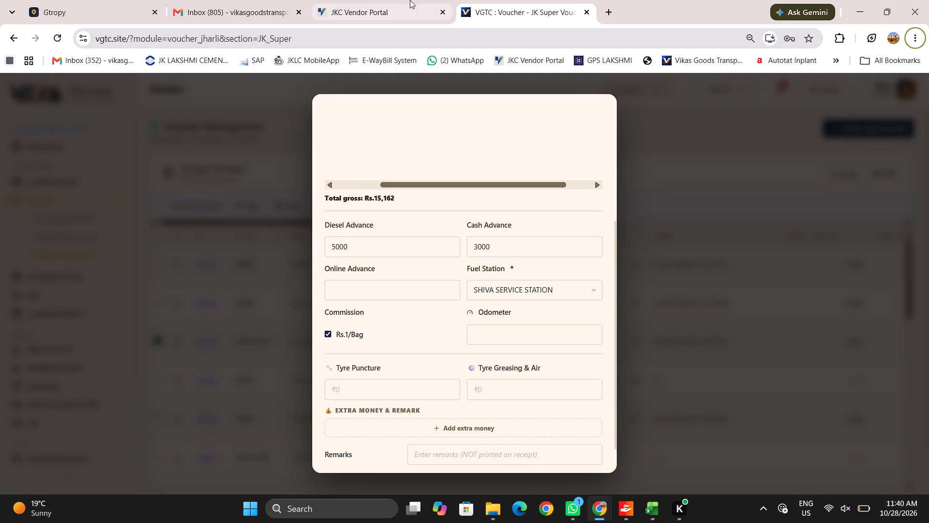
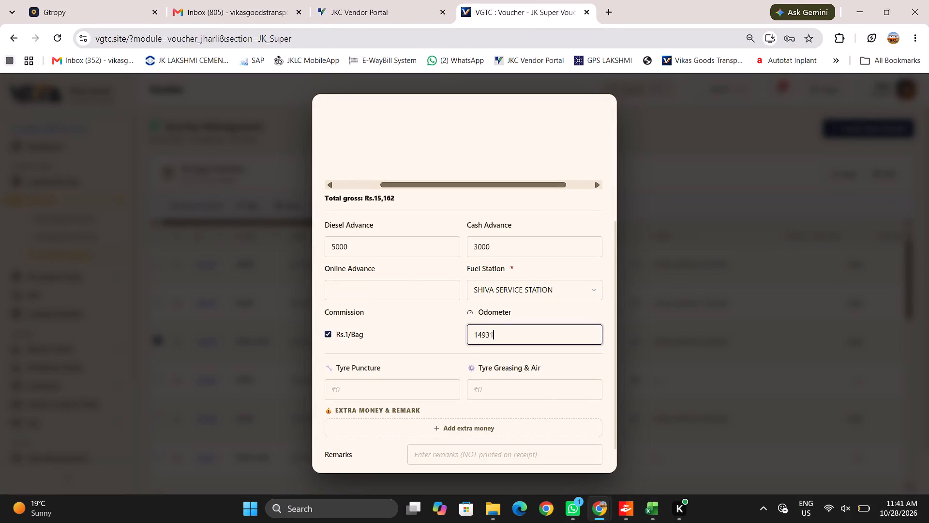
scroll(396, 306, down, 1)
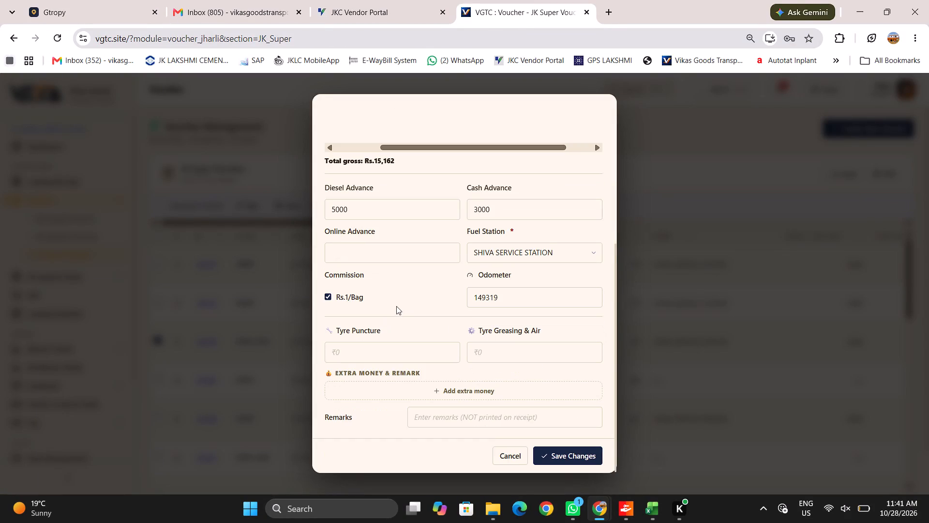
click(554, 456)
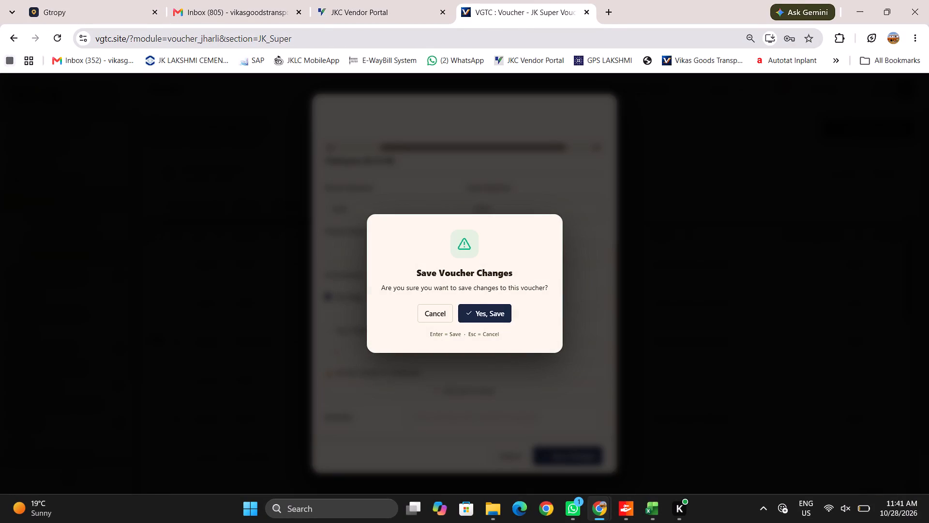
click(483, 306)
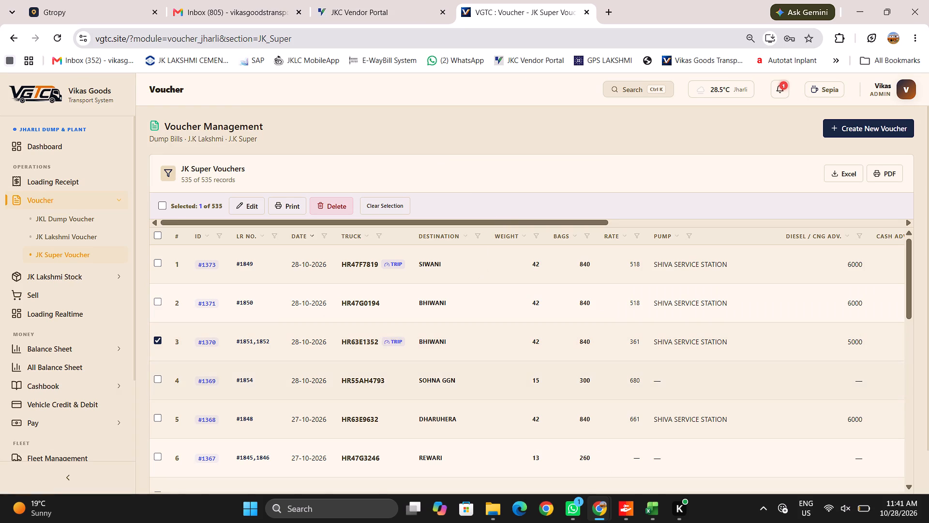
scroll(431, 391, down, 1)
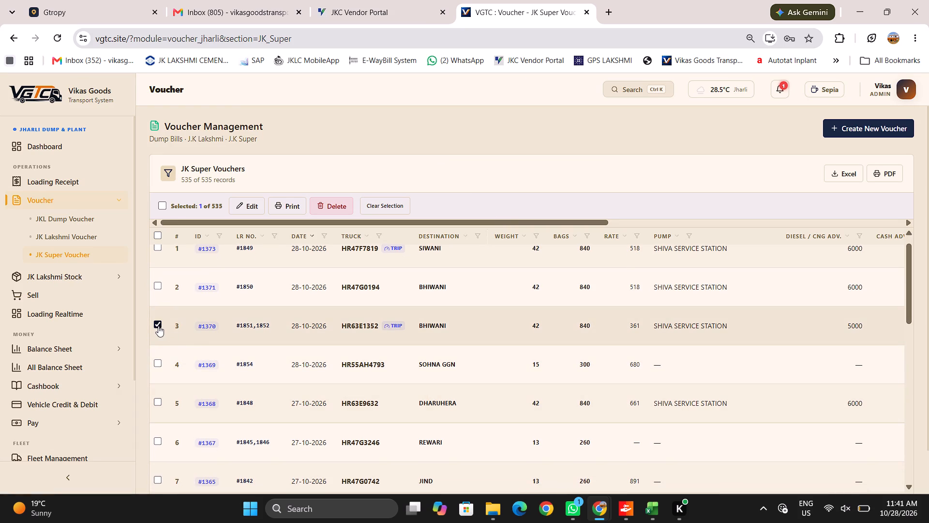
click(158, 326)
scroll(301, 396, down, 1)
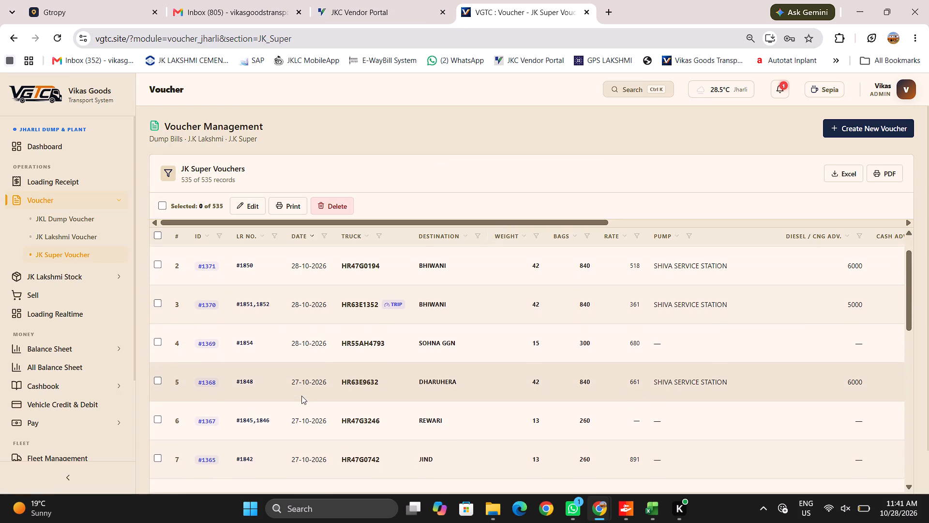
scroll(301, 396, down, 1)
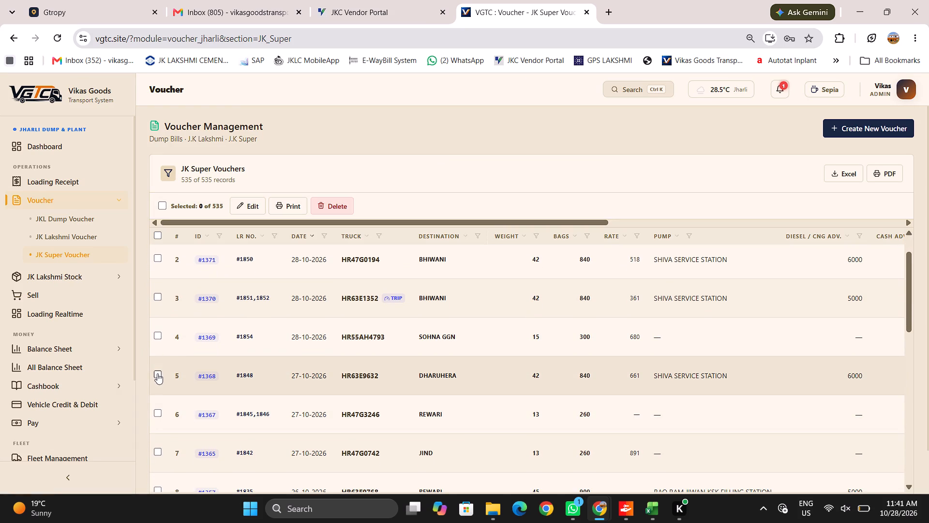
click(157, 377)
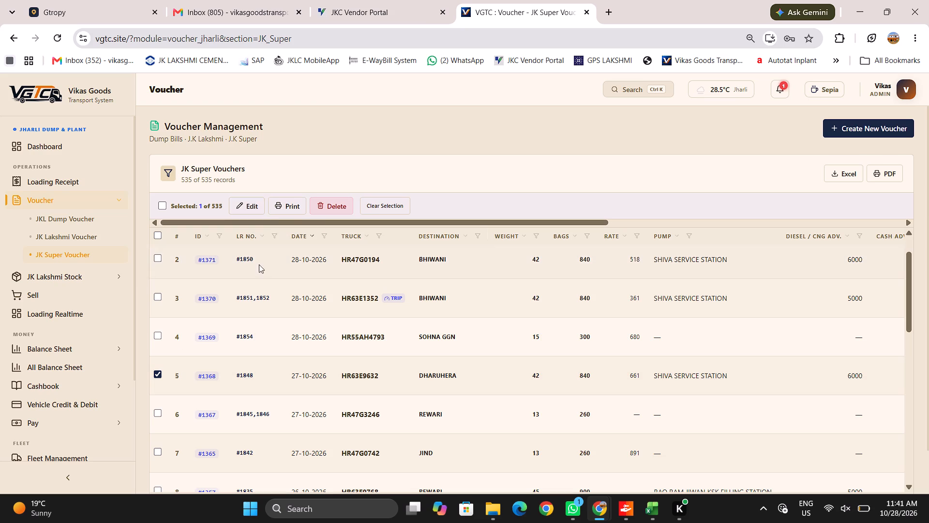
click(255, 207)
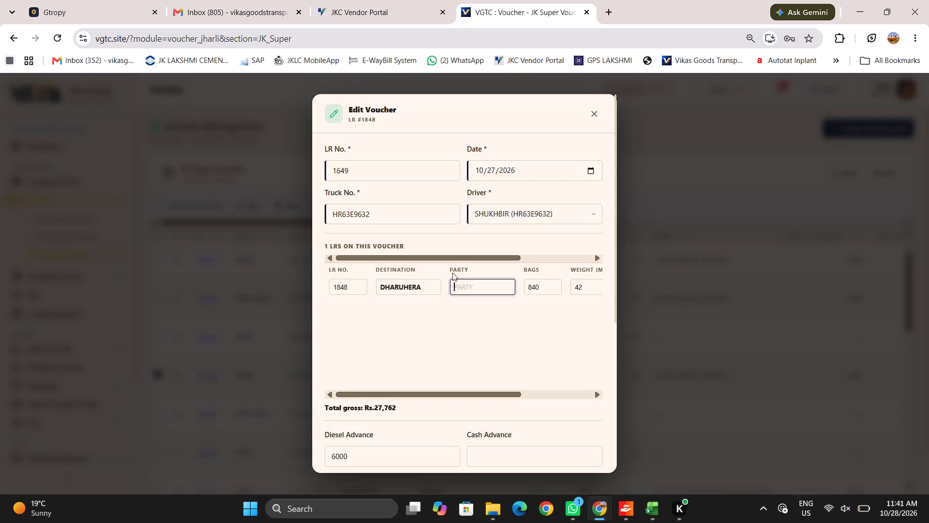
scroll(529, 300, left, 2)
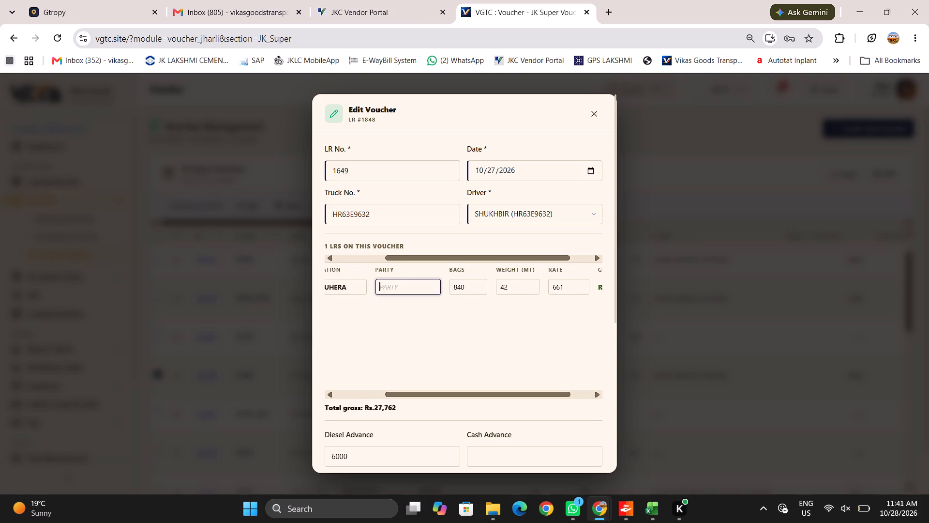
click(562, 287)
key(BackSpace)
key(BackSpace)
key(BackSpace)
text(408)
key(BackSpace)
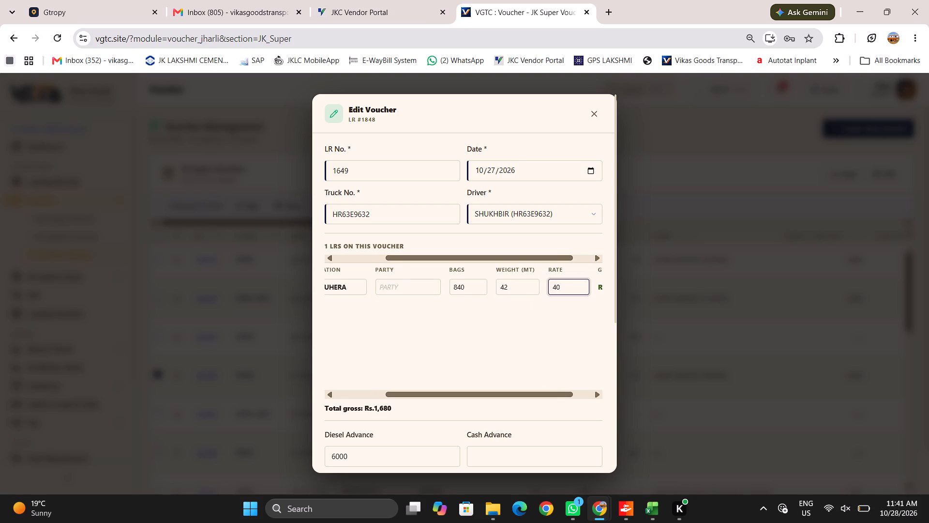
key(2)
scroll(523, 397, down, 1)
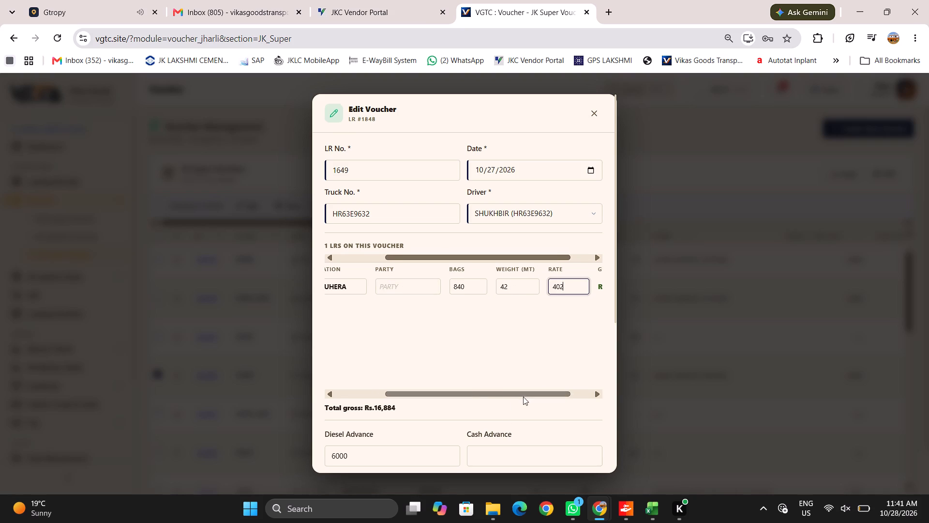
scroll(523, 397, down, 3)
click(523, 397)
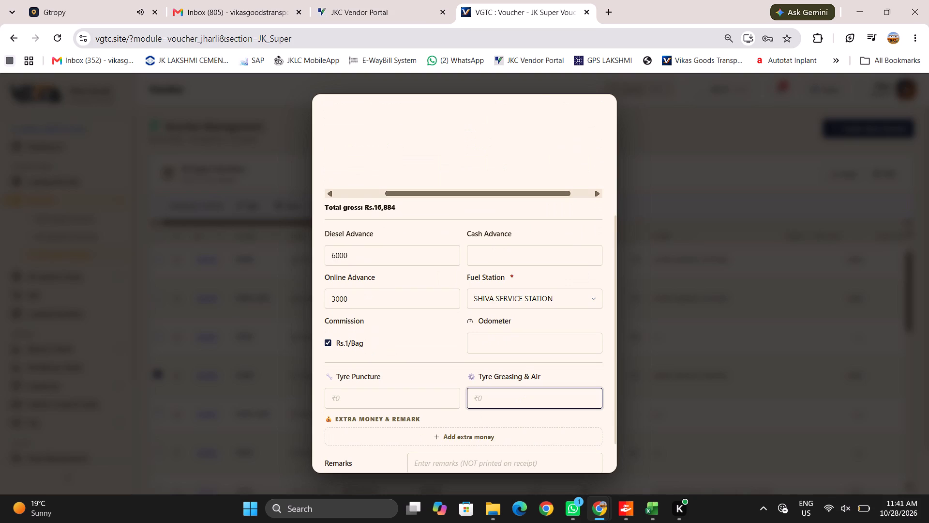
click(540, 347)
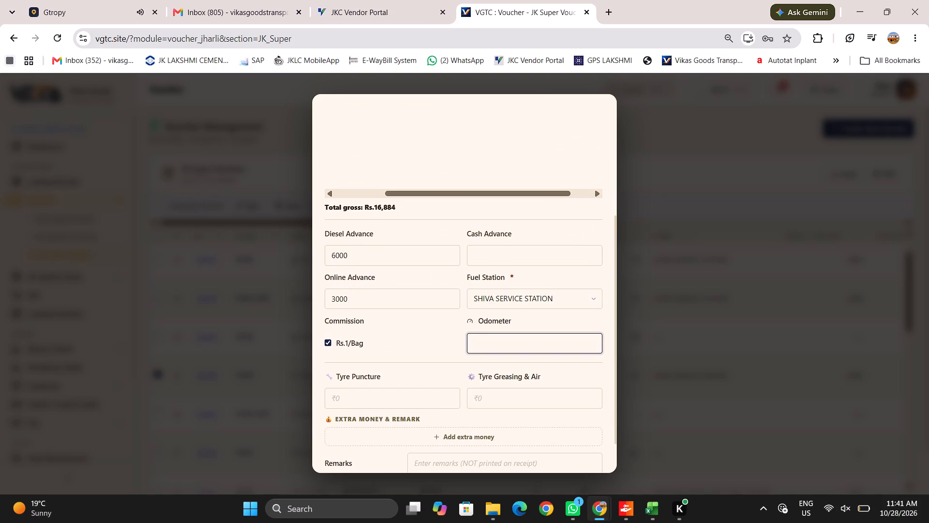
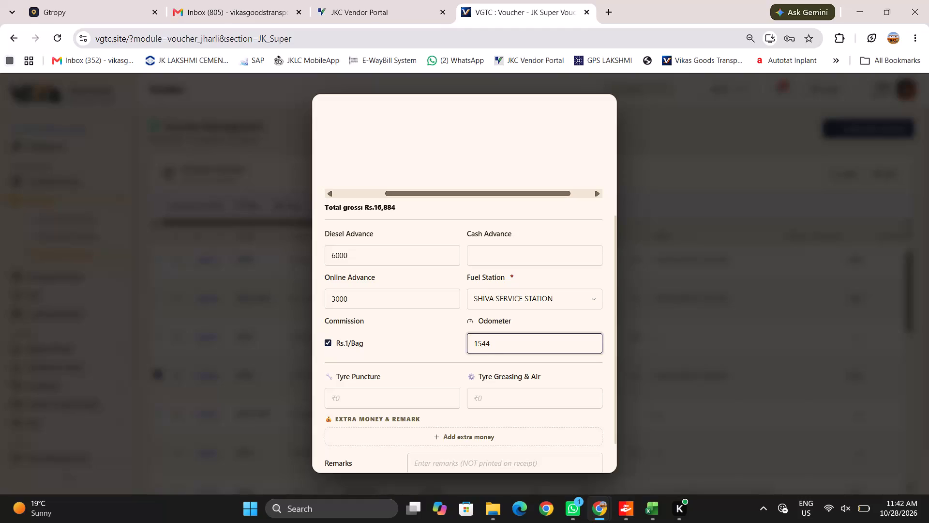
text(52)
scroll(575, 369, down, 4)
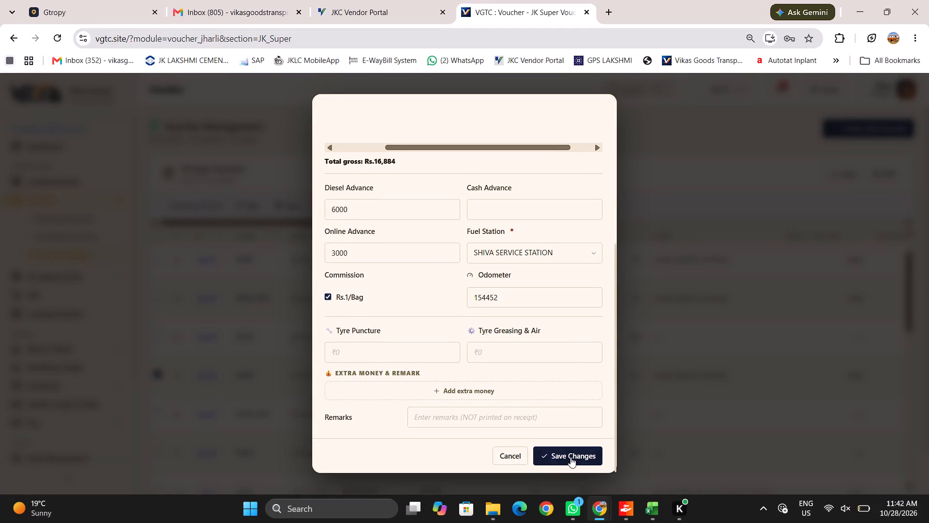
click(570, 457)
click(480, 318)
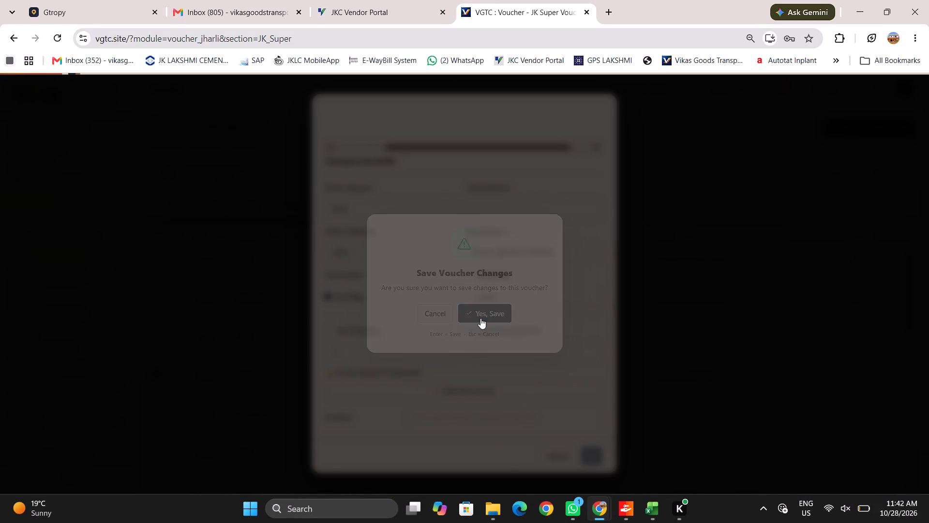
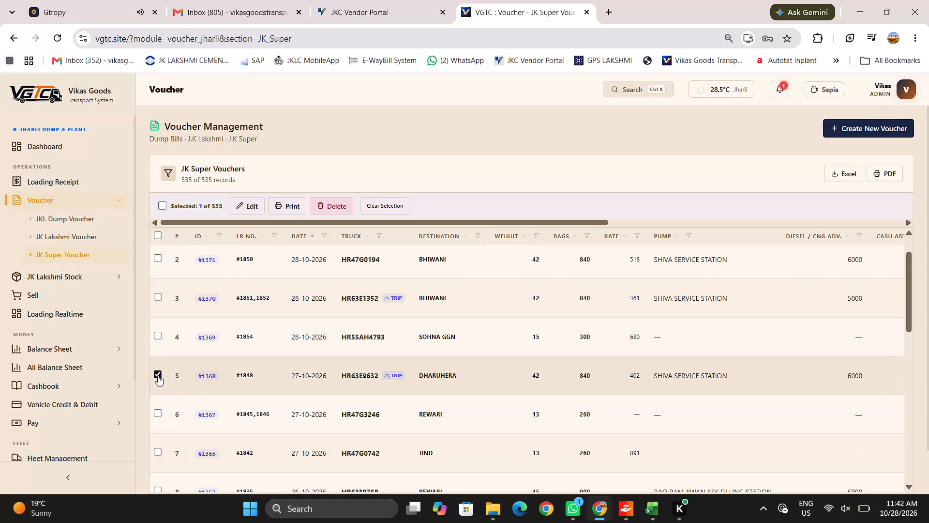
click(158, 376)
scroll(200, 418, down, 2)
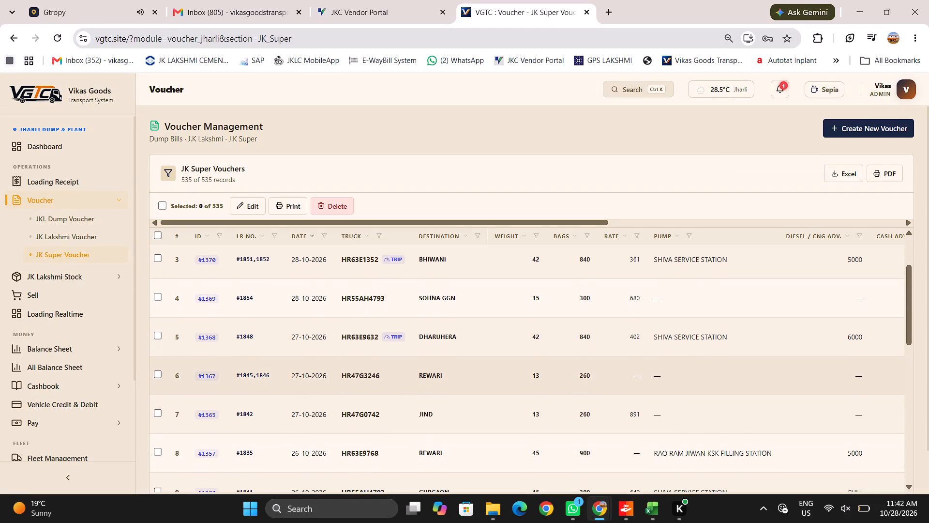
scroll(200, 418, down, 3)
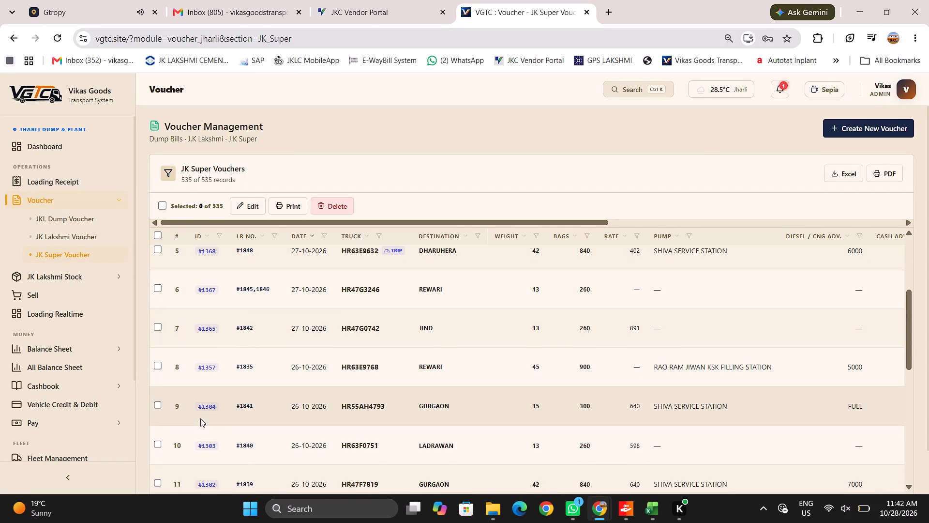
scroll(200, 418, down, 4)
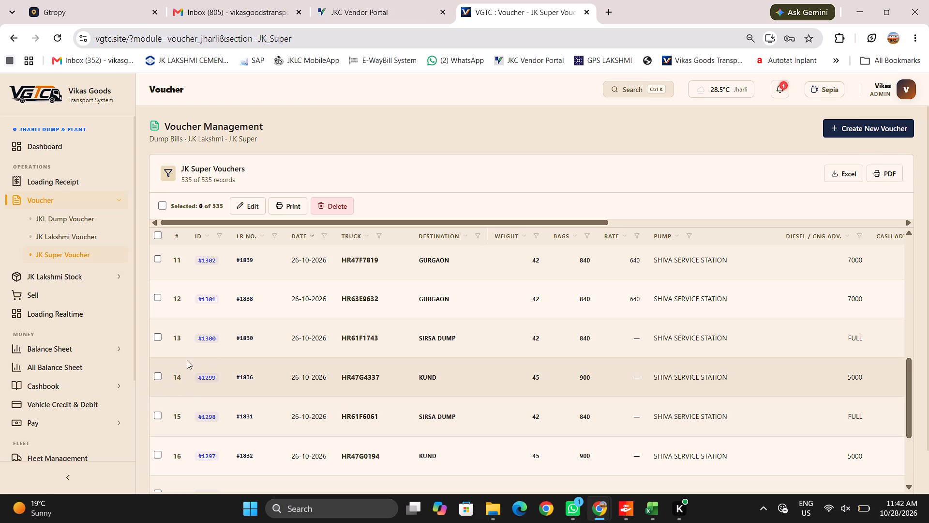
scroll(267, 359, up, 1)
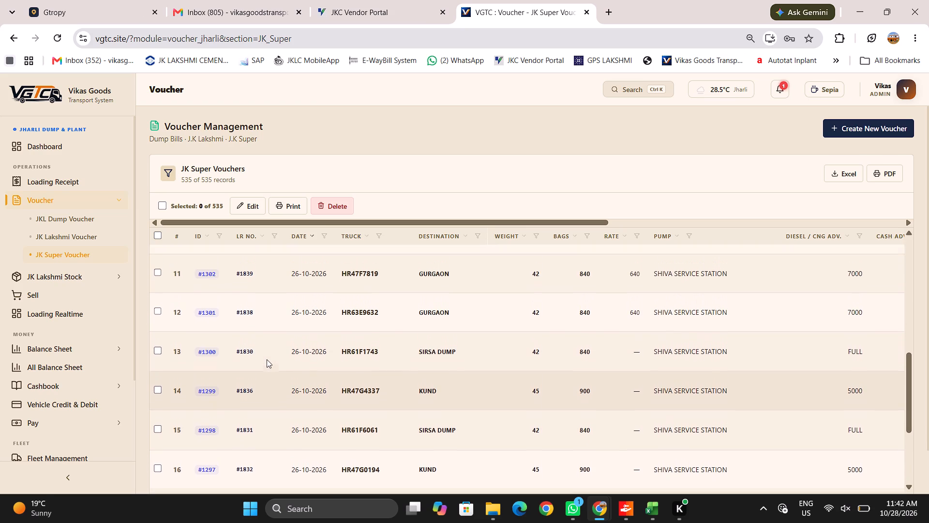
scroll(267, 359, up, 1)
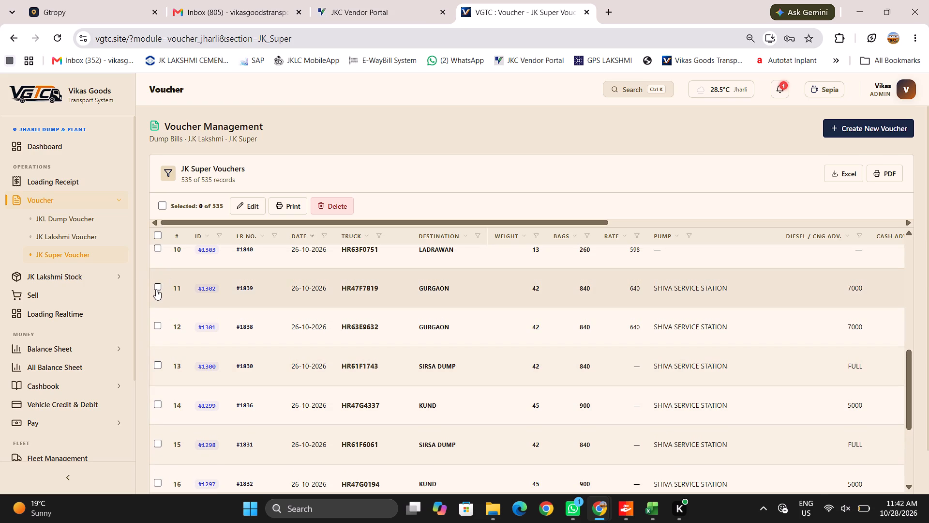
click(156, 289)
click(247, 204)
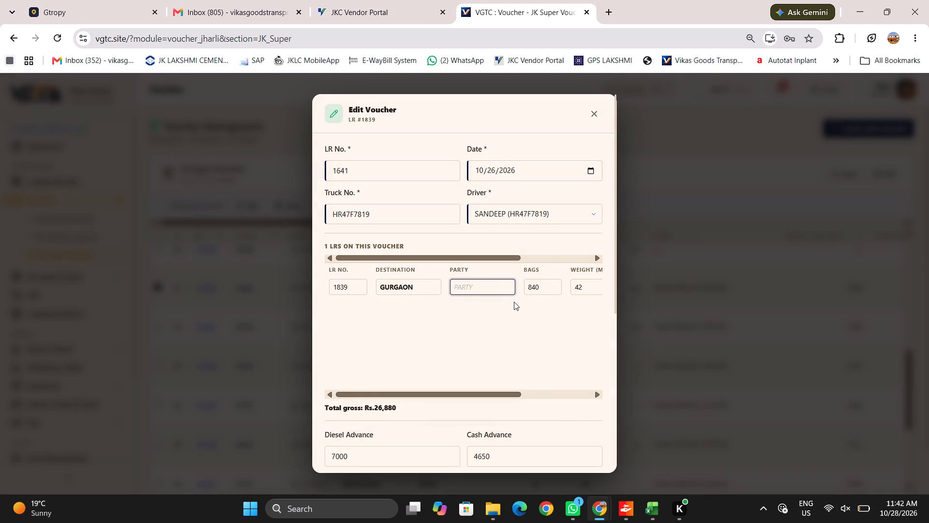
scroll(511, 301, left, 2)
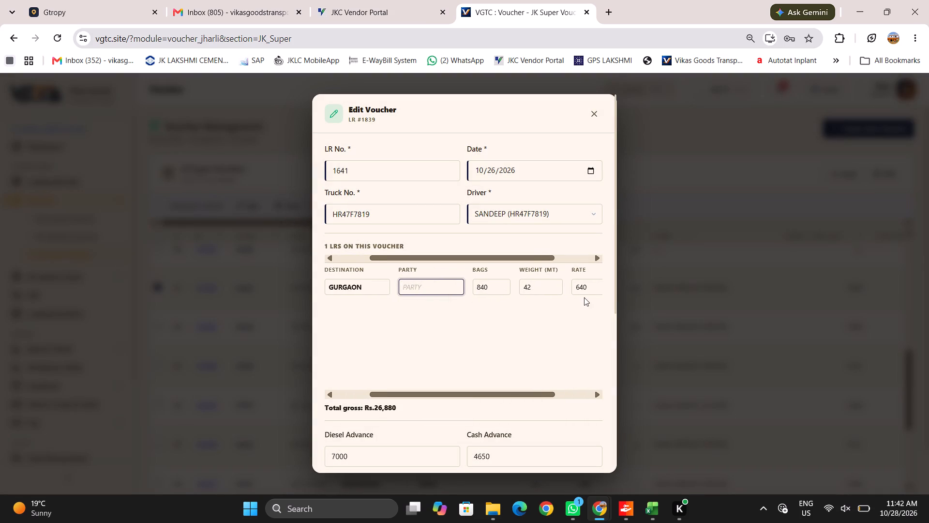
click(595, 286)
key(BackSpace)
key(BackSpace)
key(BackSpace)
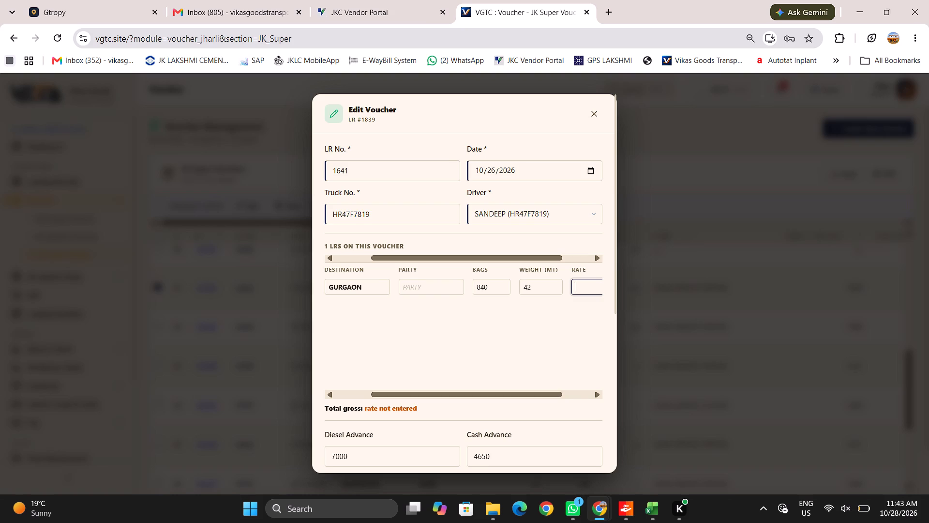
text(468)
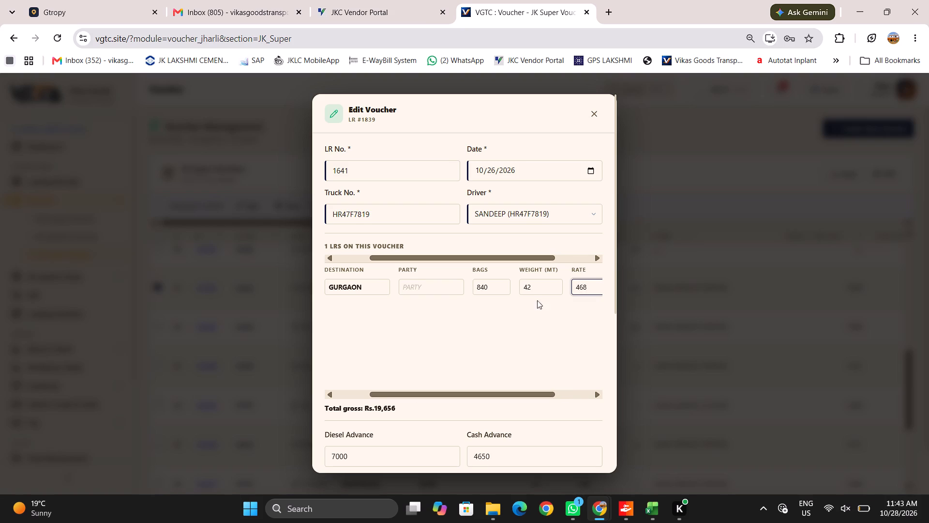
scroll(502, 318, left, 2)
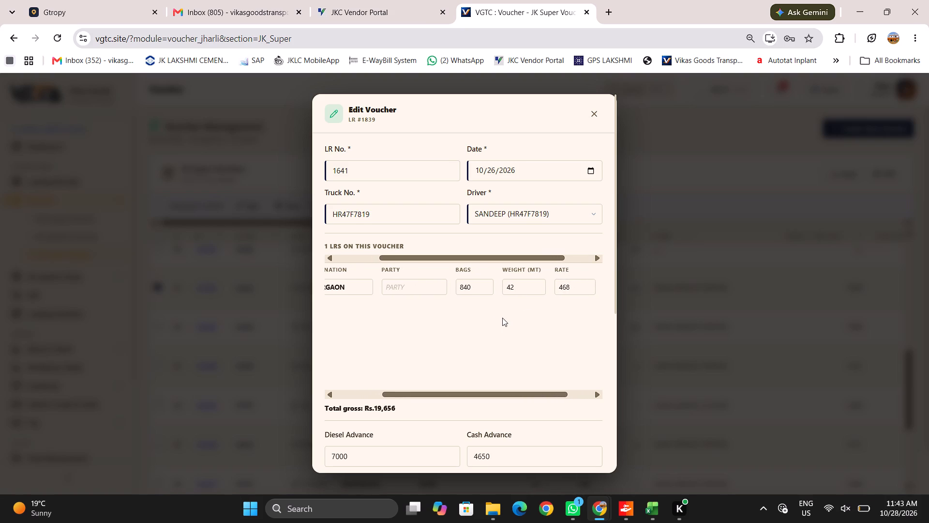
scroll(502, 318, left, 3)
scroll(502, 318, down, 4)
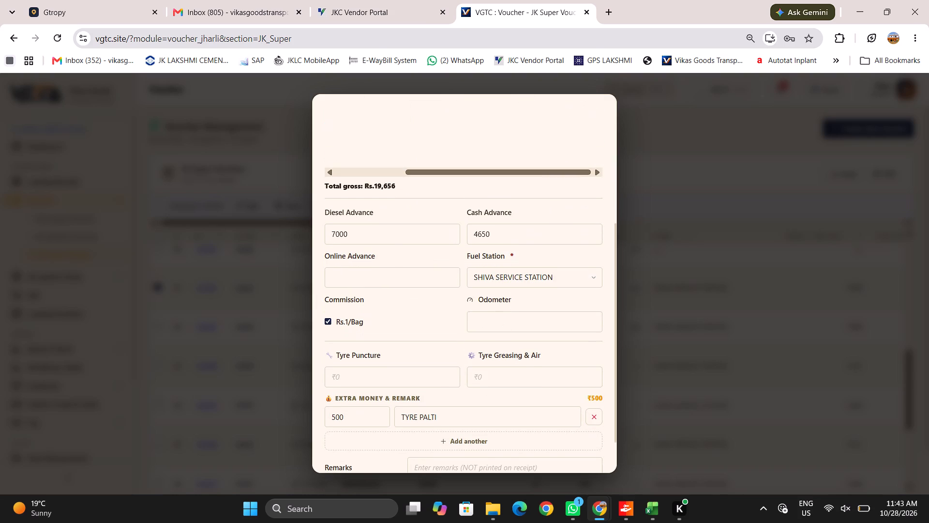
click(497, 327)
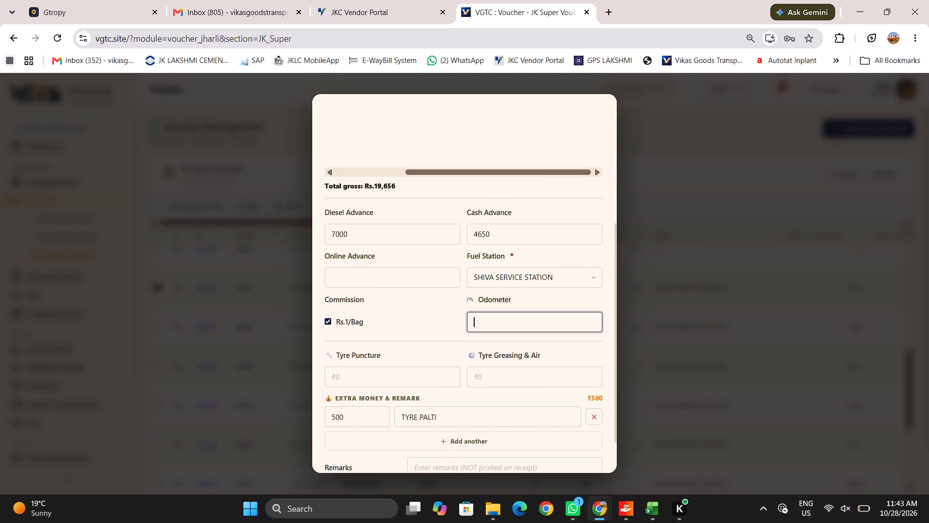
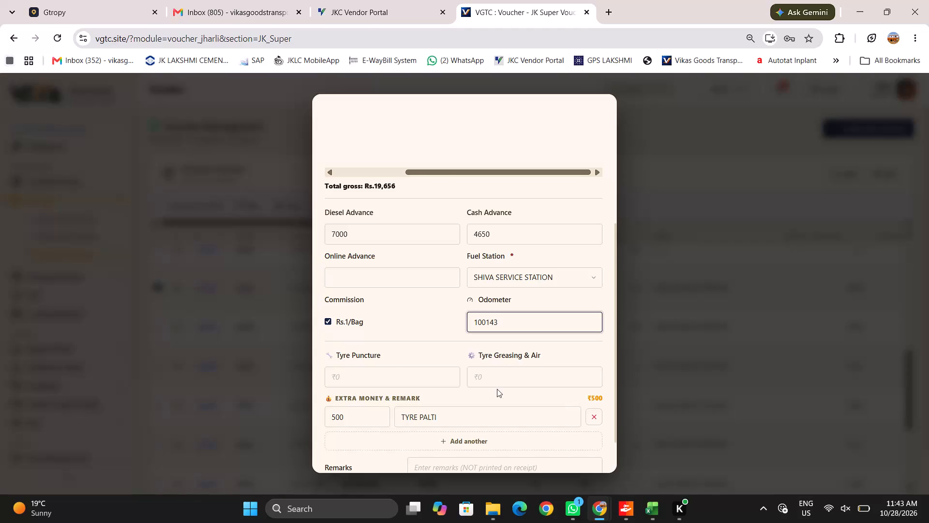
scroll(497, 389, down, 3)
click(563, 459)
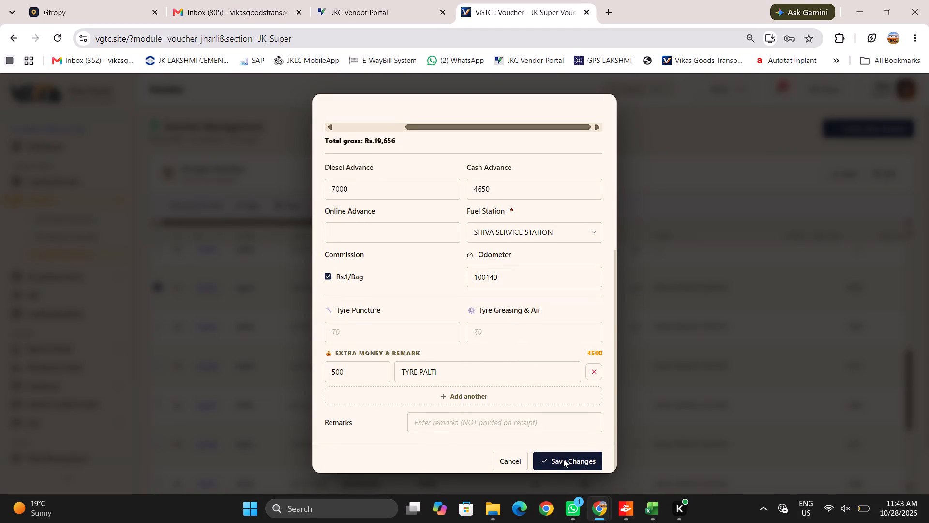
click(490, 310)
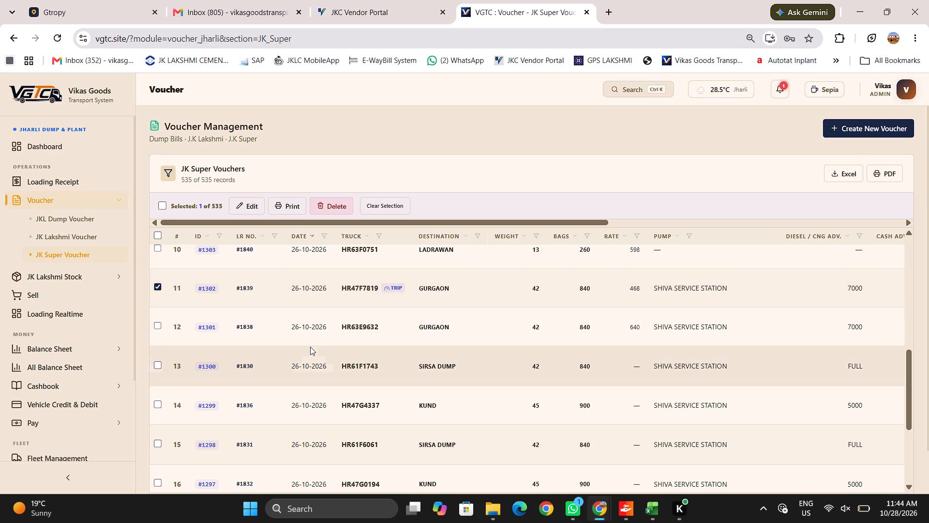
click(161, 286)
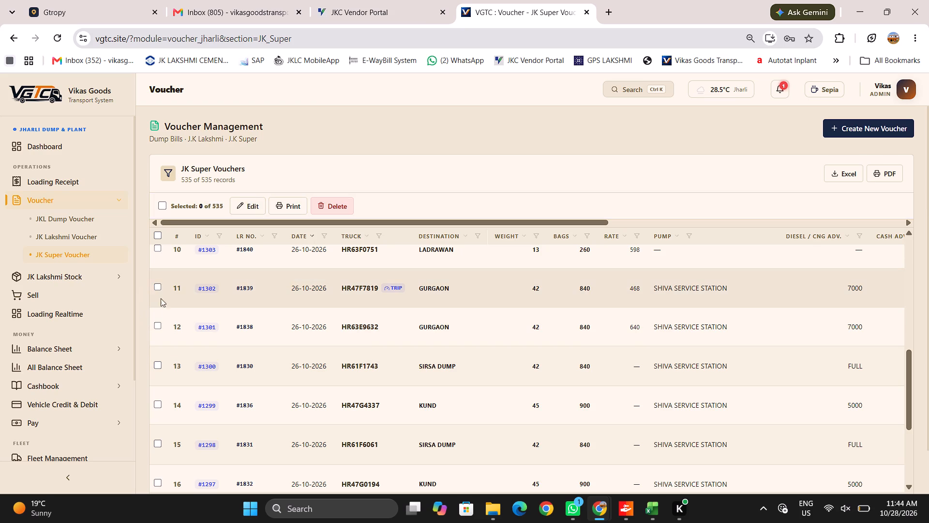
click(161, 331)
click(160, 330)
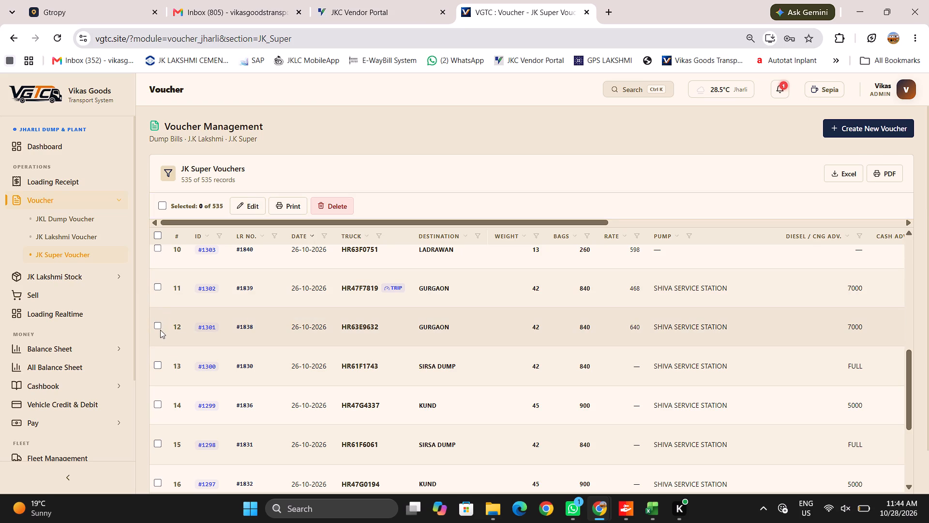
click(160, 328)
click(242, 209)
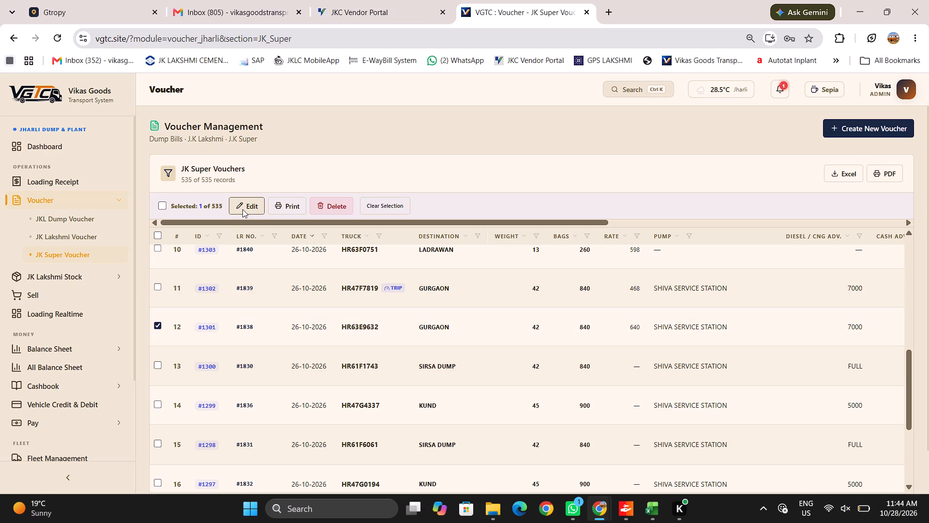
scroll(483, 306, left, 3)
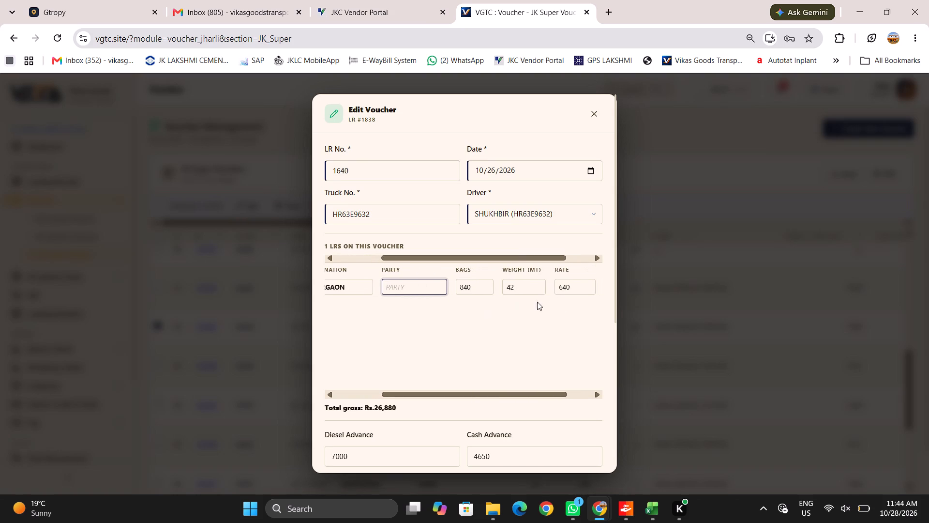
click(575, 287)
key(BackSpace)
key(BackSpace)
key(BackSpace)
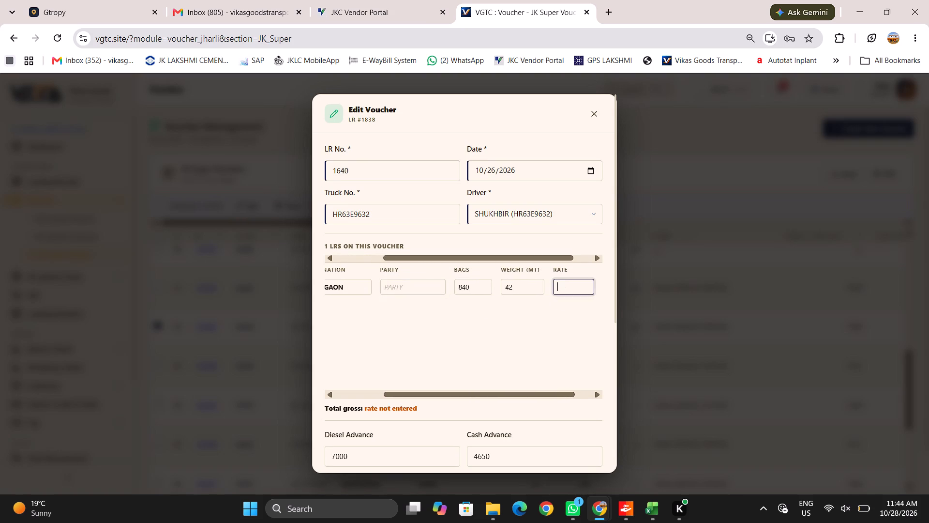
key(BackSpace)
text(468)
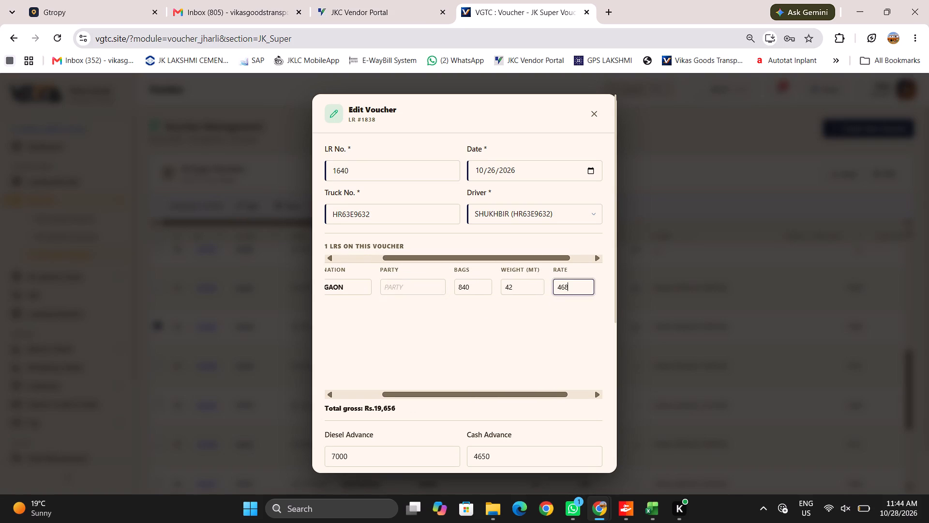
scroll(487, 362, down, 3)
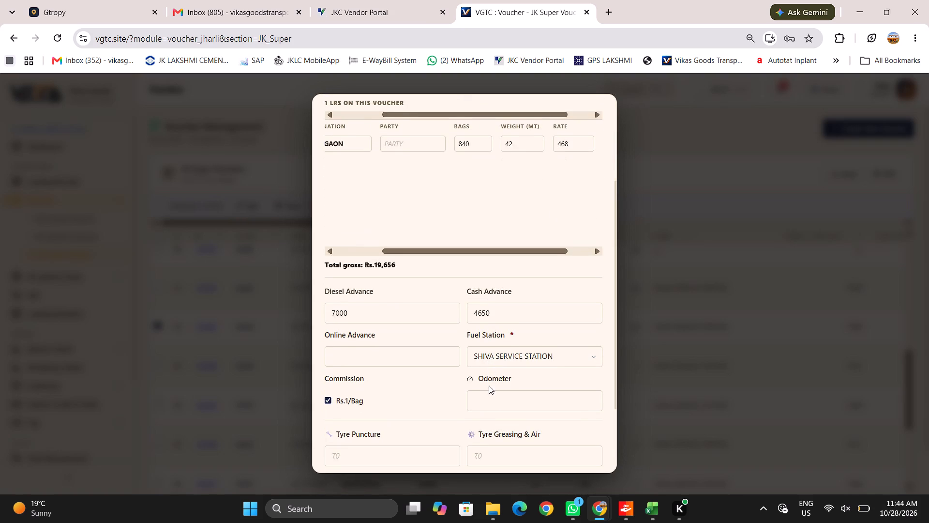
click(487, 393)
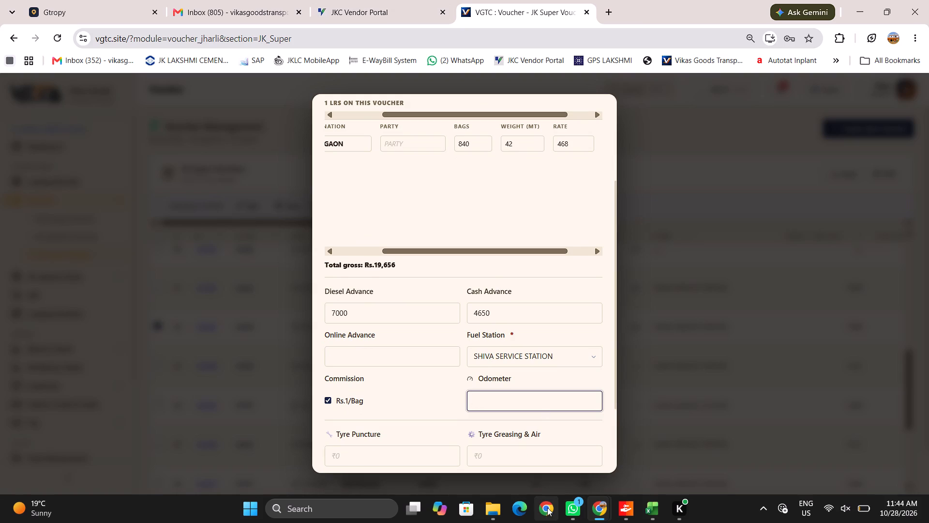
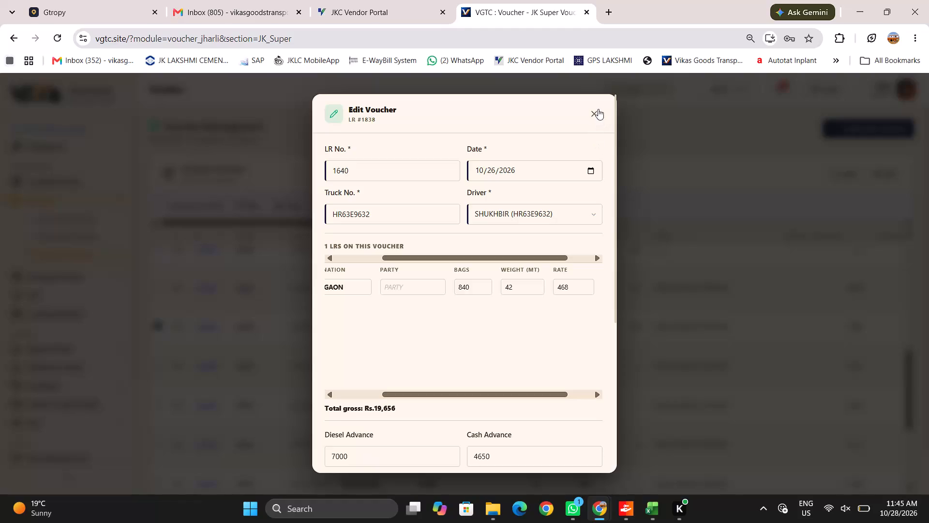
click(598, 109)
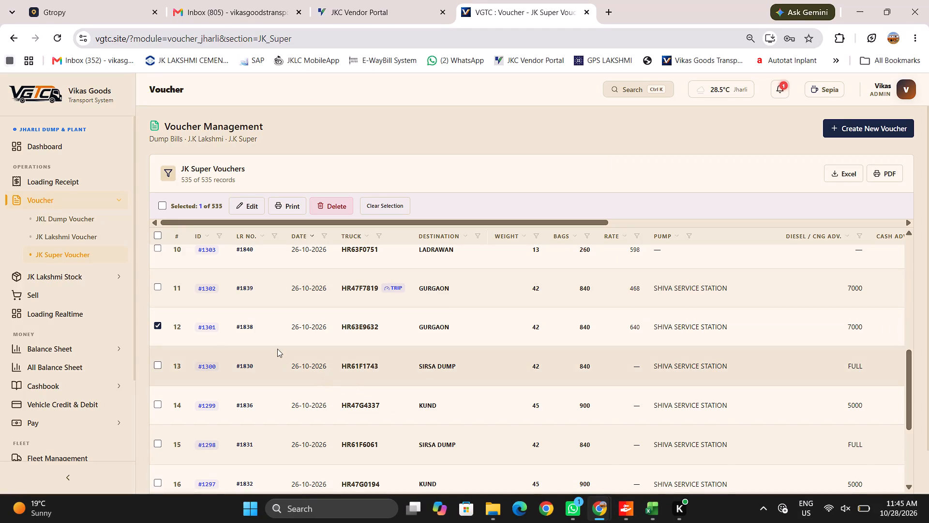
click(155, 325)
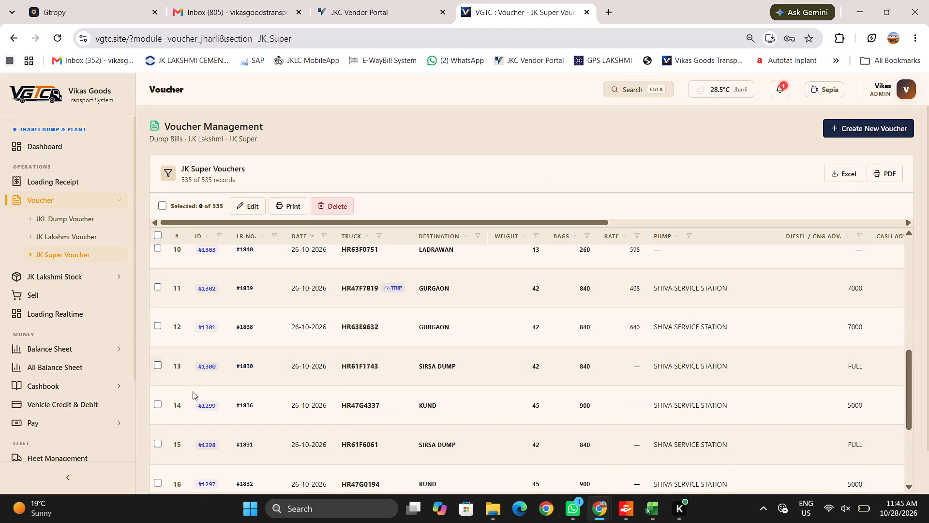
Review the 26 to 28 October JK Super vouchers, checking their trucks, destinations, rates and trip tags.
scroll(193, 391, up, 1)
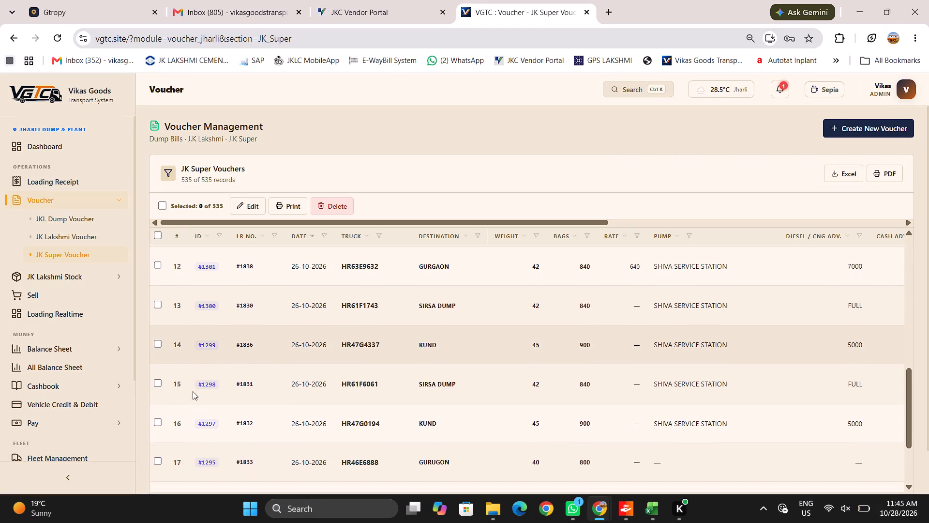
scroll(193, 391, up, 3)
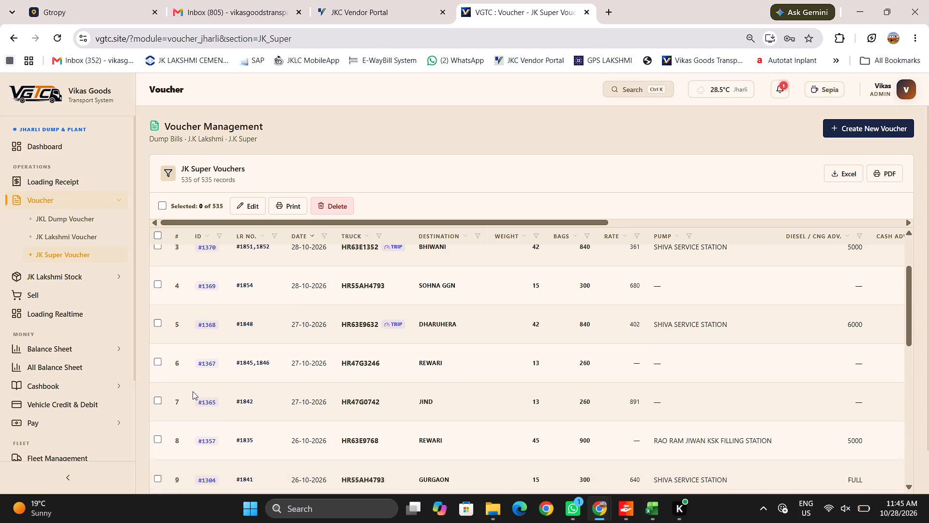
scroll(193, 391, up, 5)
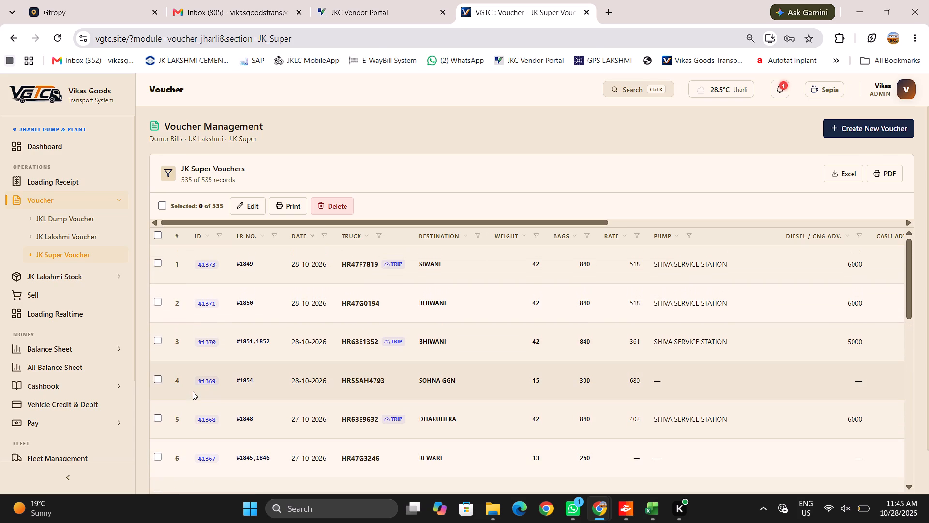
scroll(193, 391, up, 1)
scroll(193, 391, down, 1)
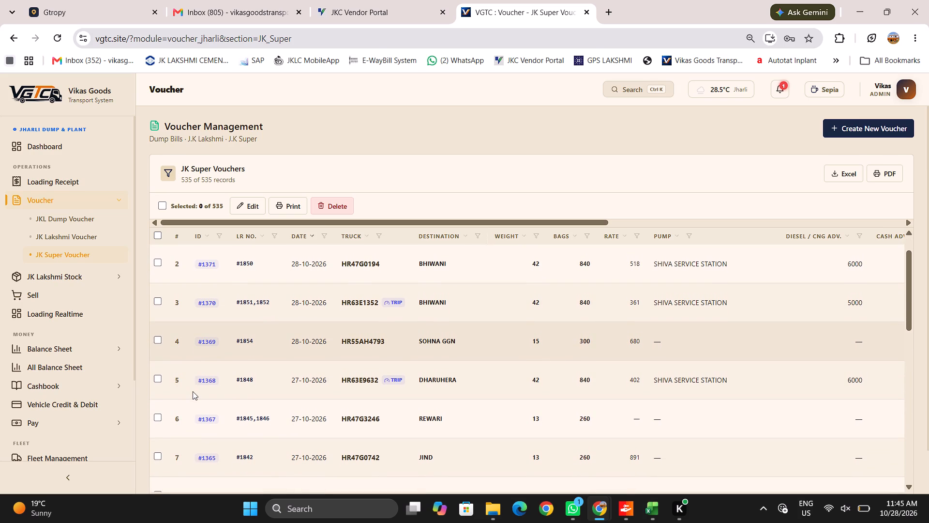
scroll(193, 391, down, 1)
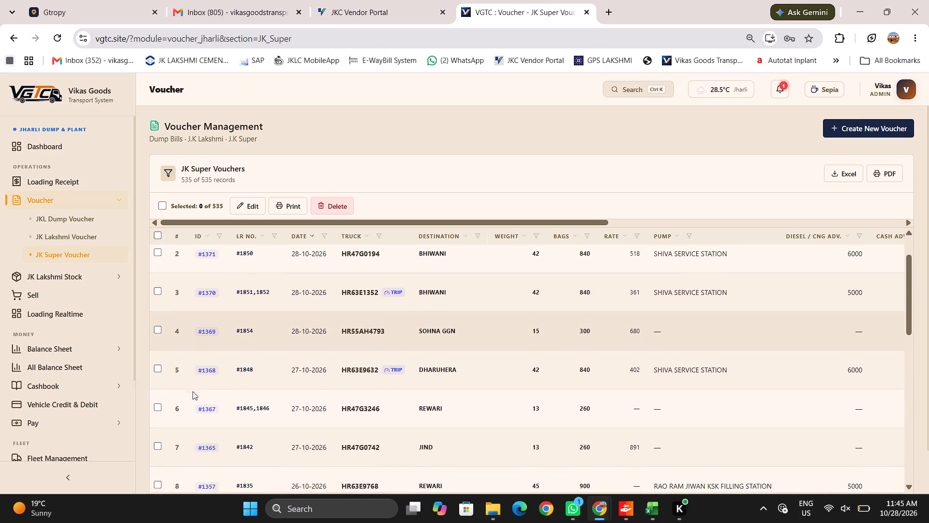
scroll(193, 391, down, 3)
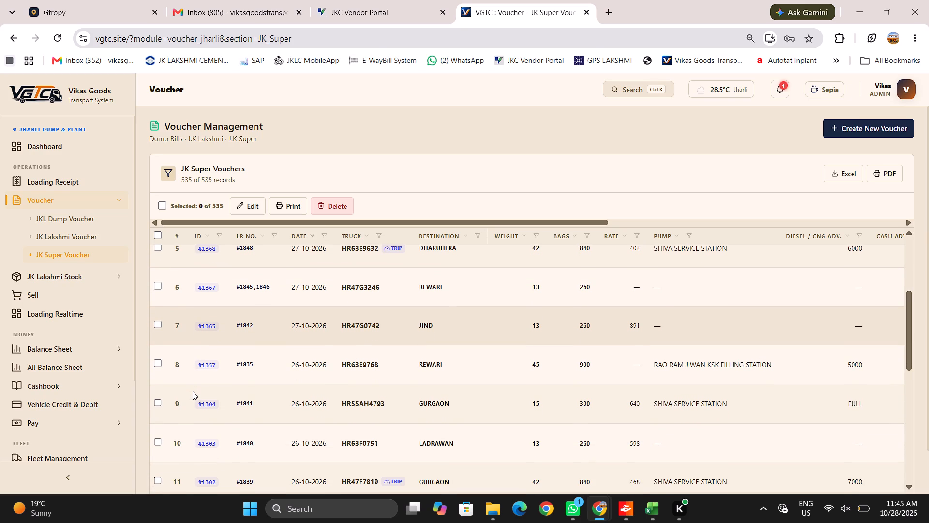
scroll(193, 391, down, 2)
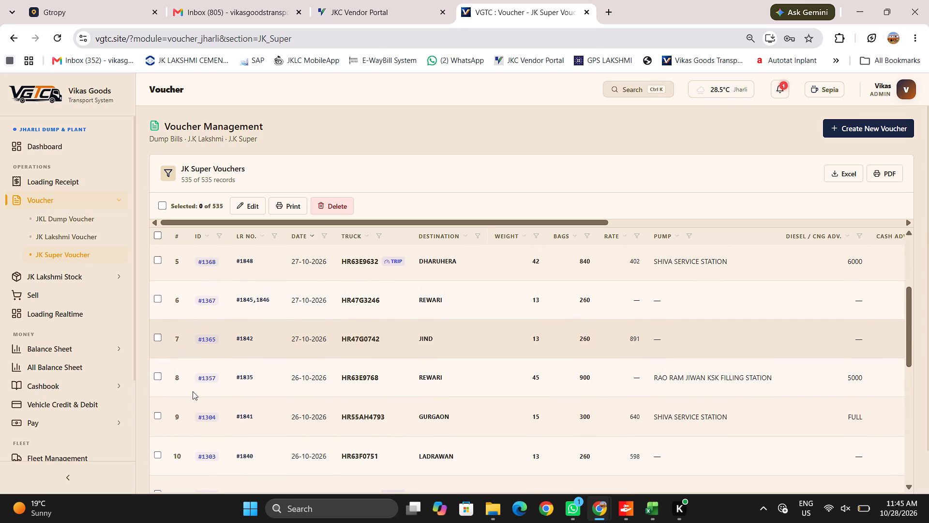
scroll(193, 391, down, 1)
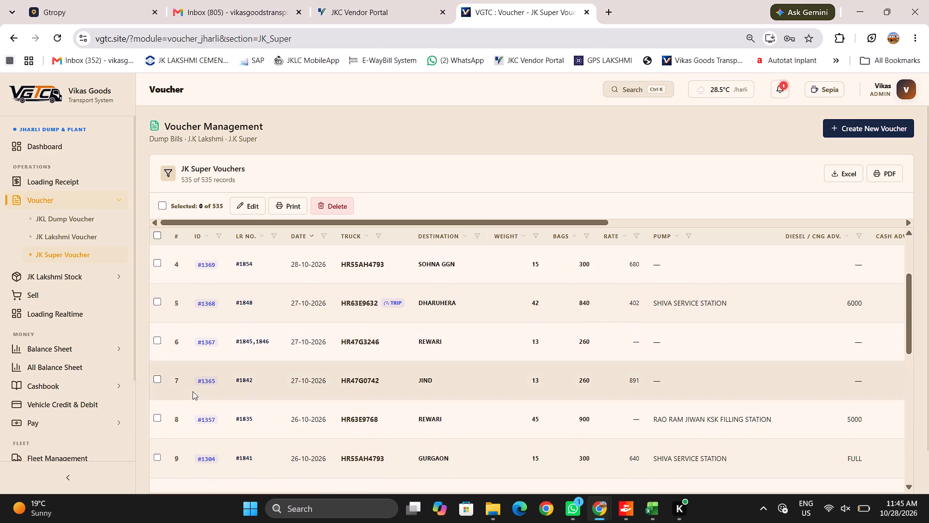
scroll(193, 391, down, 2)
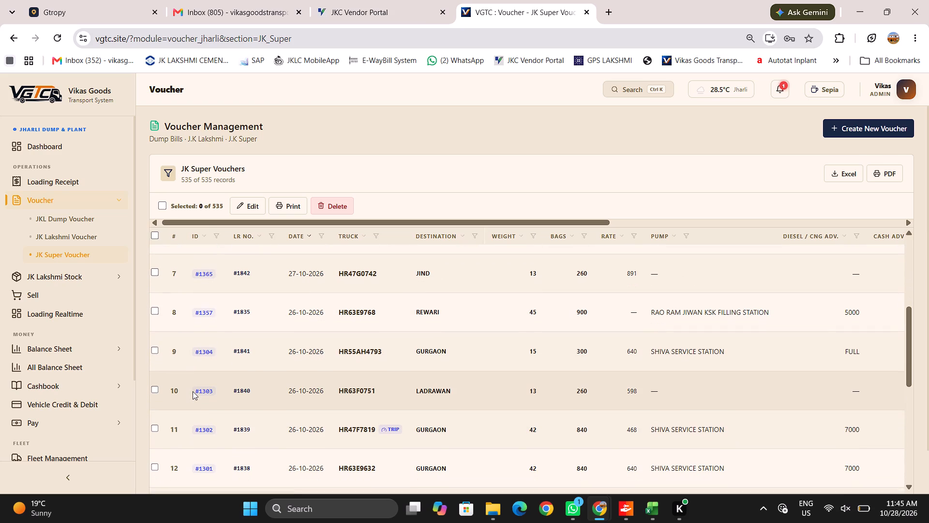
scroll(193, 391, down, 3)
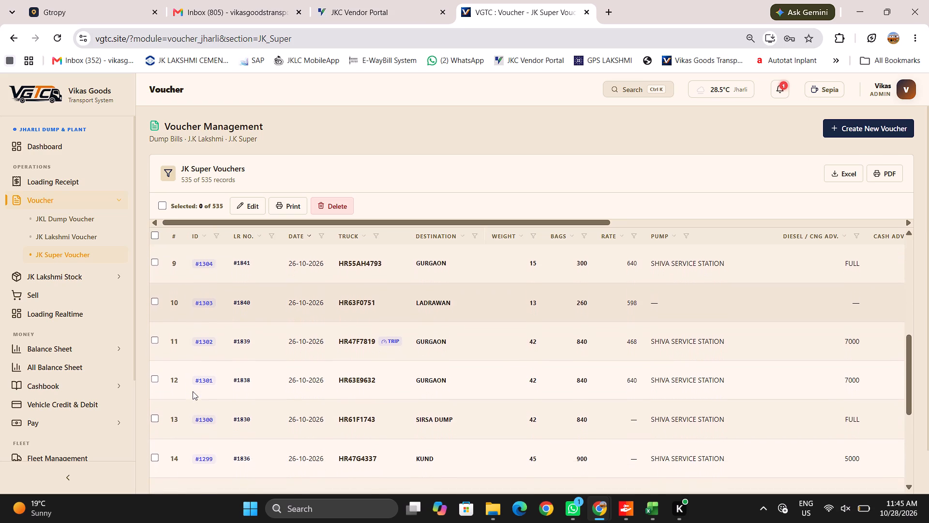
scroll(193, 391, down, 2)
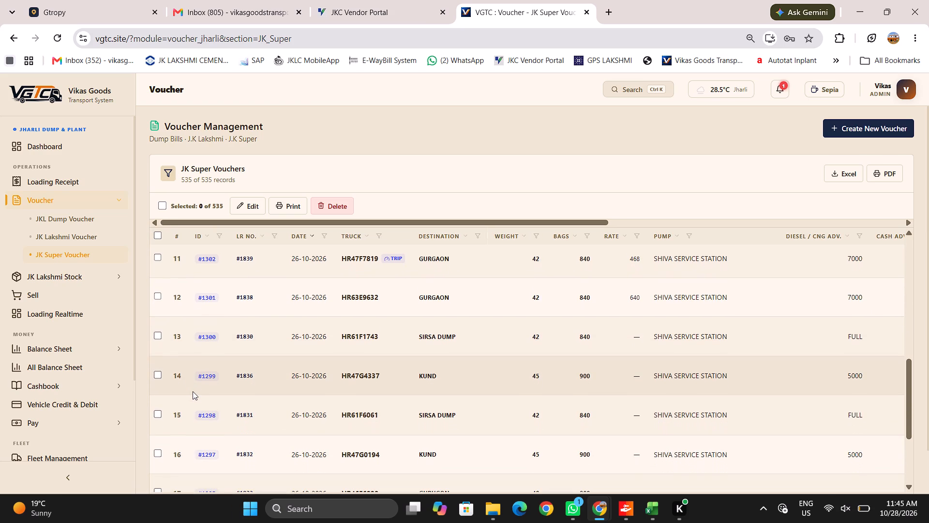
scroll(193, 391, down, 1)
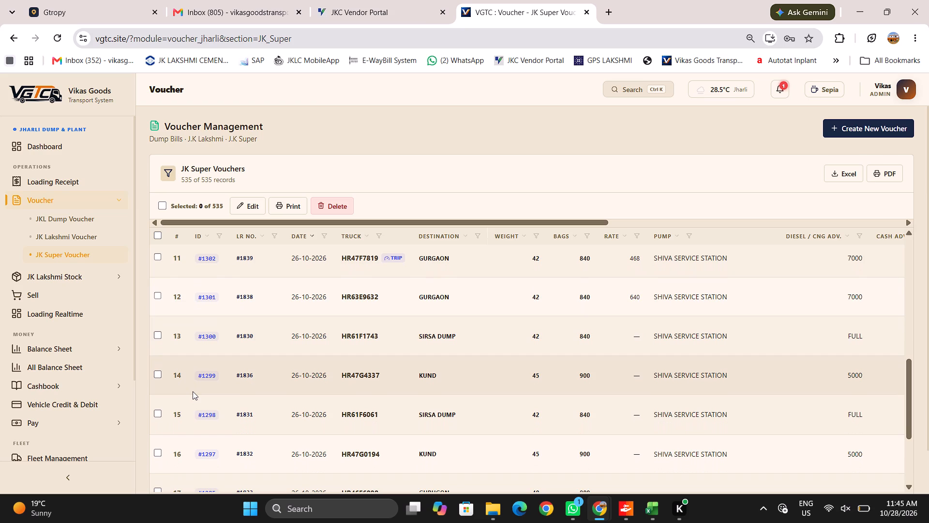
scroll(193, 391, down, 1)
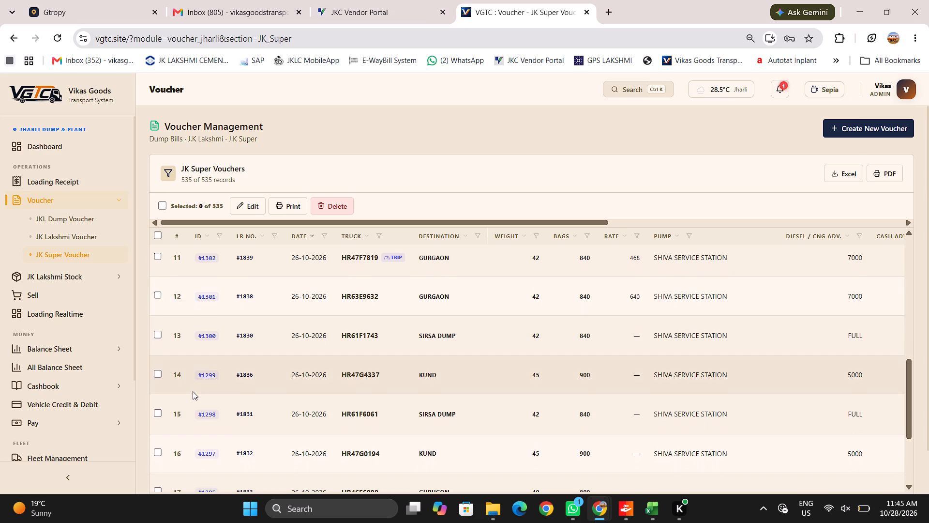